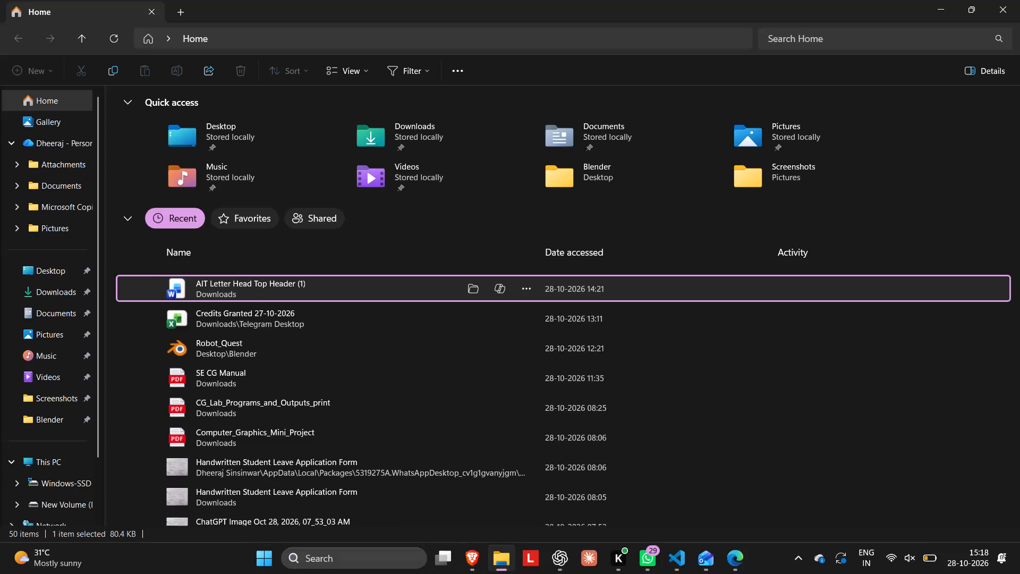
Open the recent Word document "AIT Letter Head Top Header (1)" from Downloads and review the Smart India Hackathon nomination letter.
double_click(291, 293)
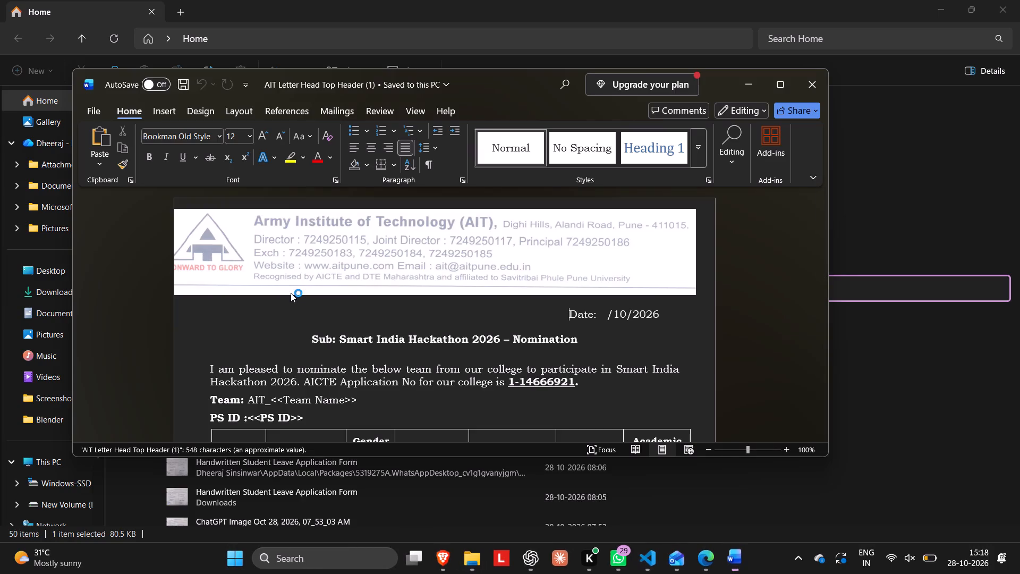
scroll(485, 205, "down", 1)
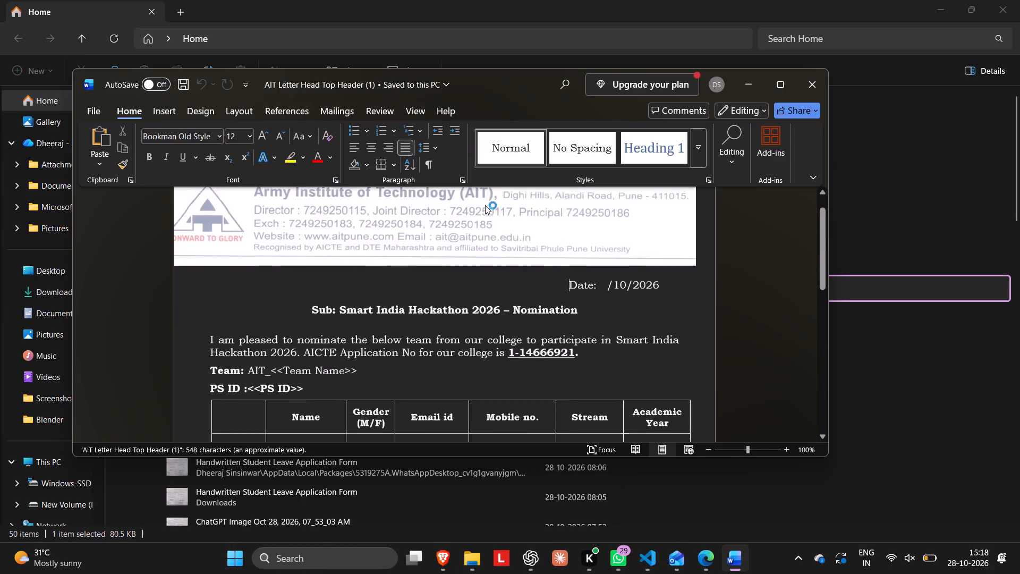
scroll(485, 205, "down", 1)
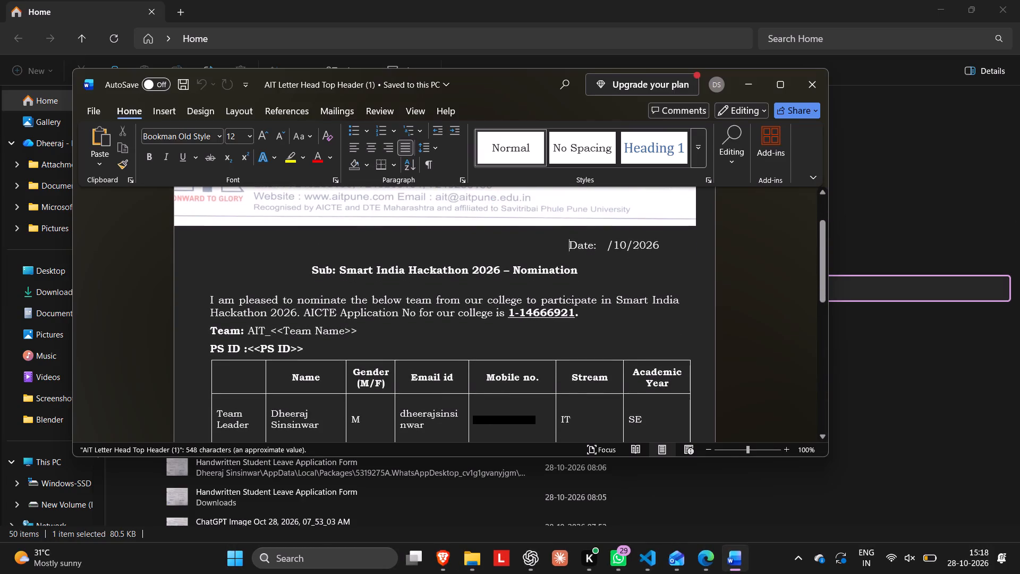
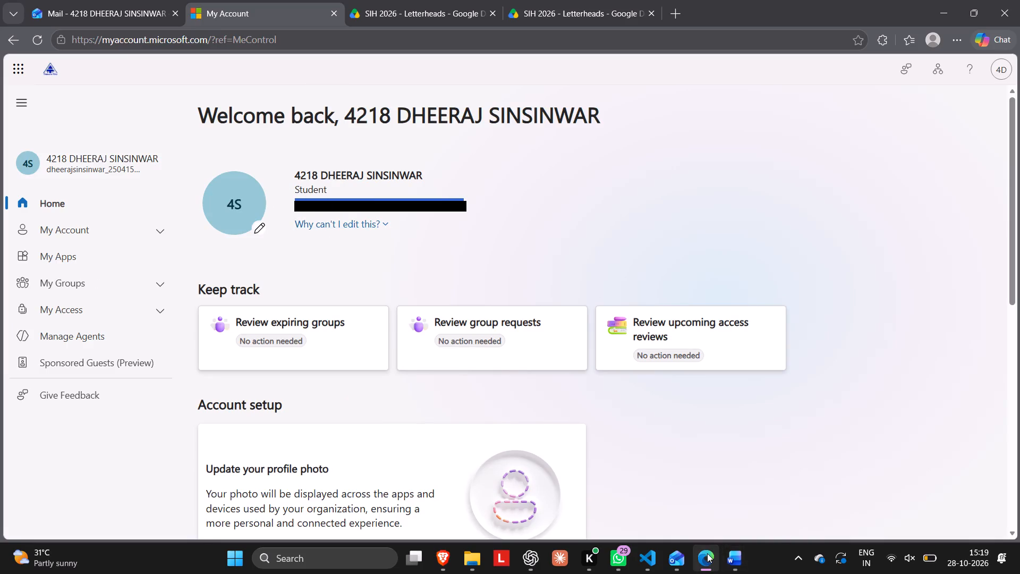
Switch from the Microsoft account page in Edge back to the Smart India Hackathon nomination letter in Word.
left_click(707, 553)
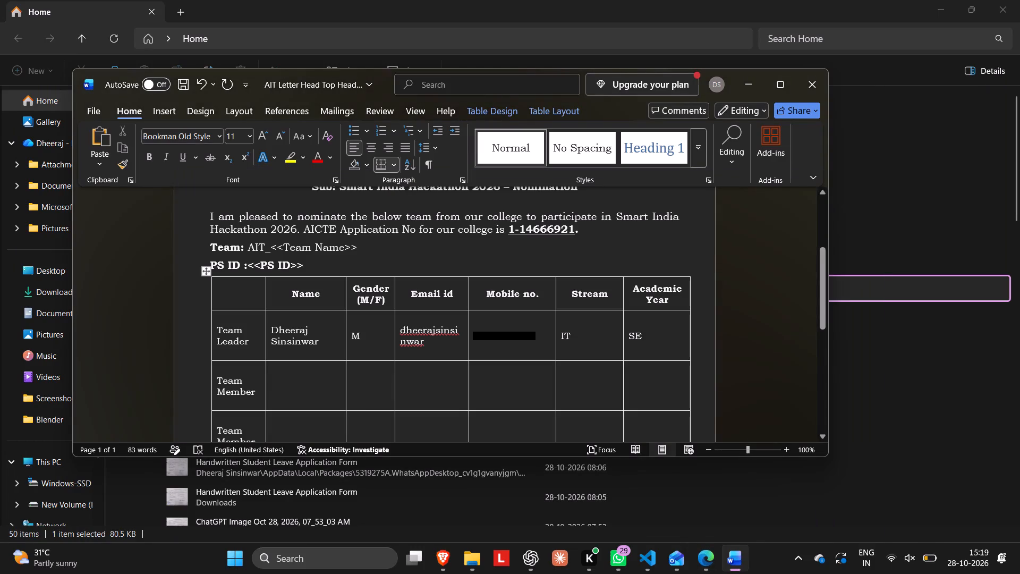
Replace the Team Leader's entry in the Email id column with the copied email address.
left_click_drag(441, 345, 399, 325)
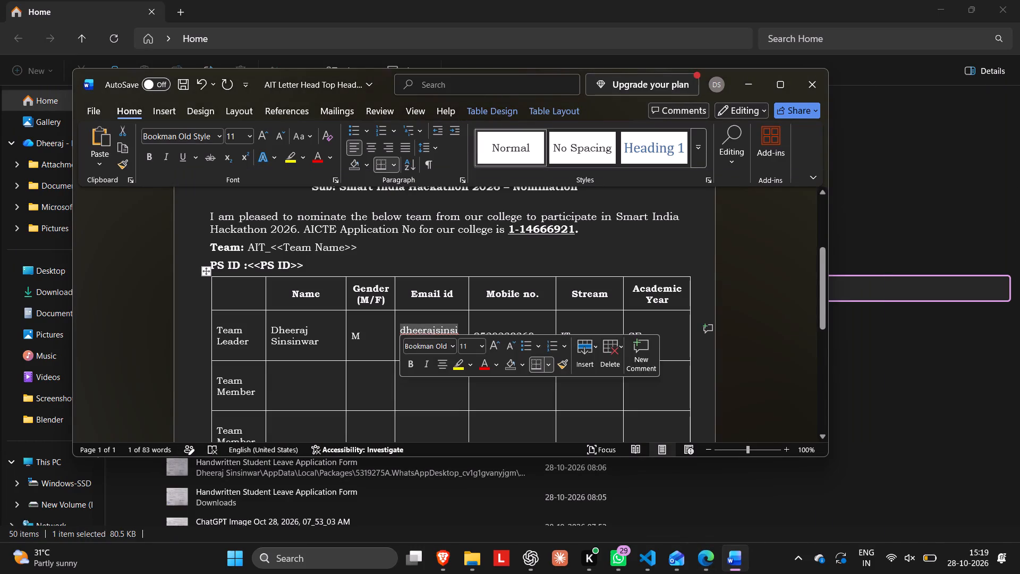
key("ctrl+v")
left_click(438, 343)
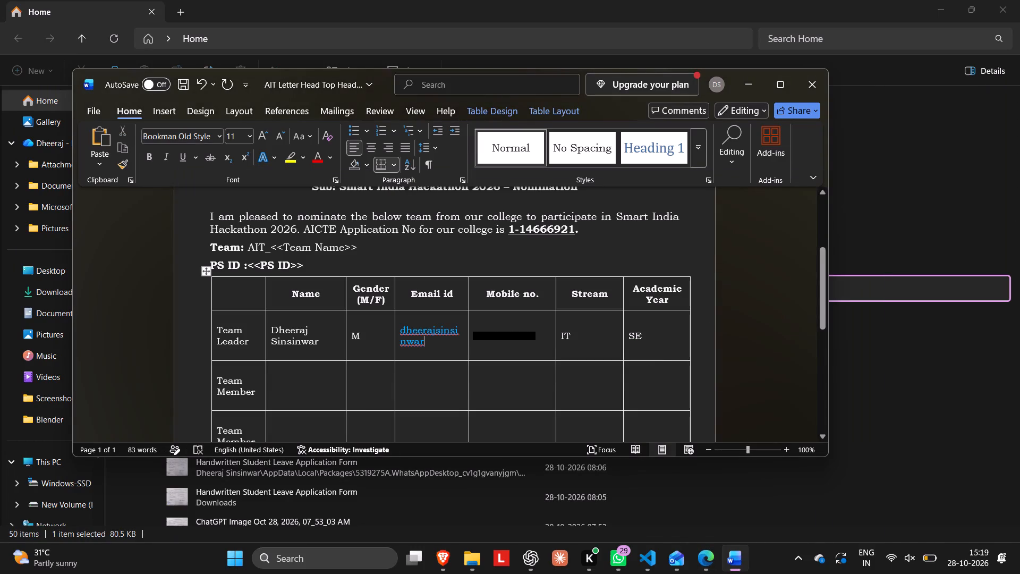
left_click_drag(438, 343, 399, 327)
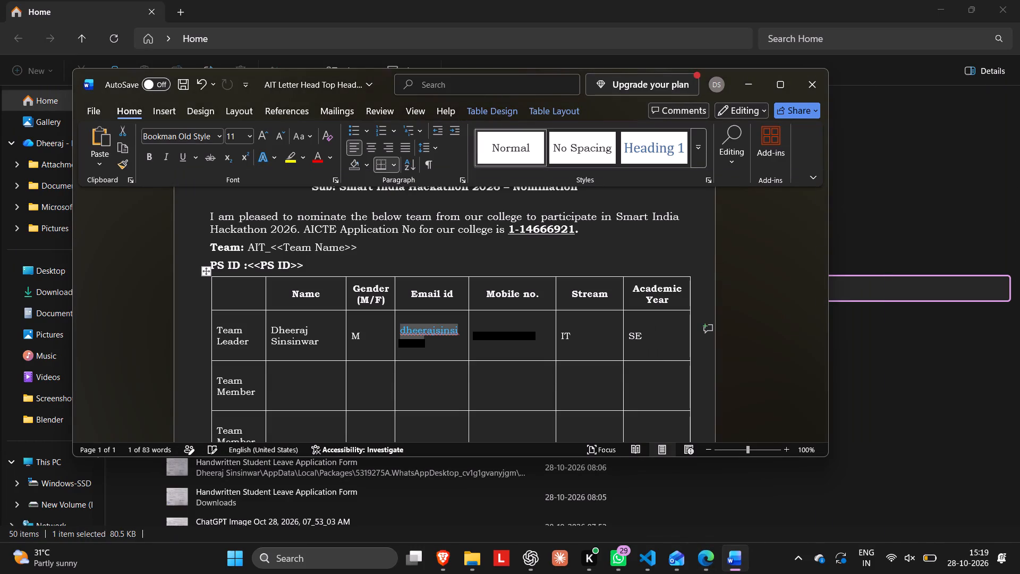
key("ctrl+v")
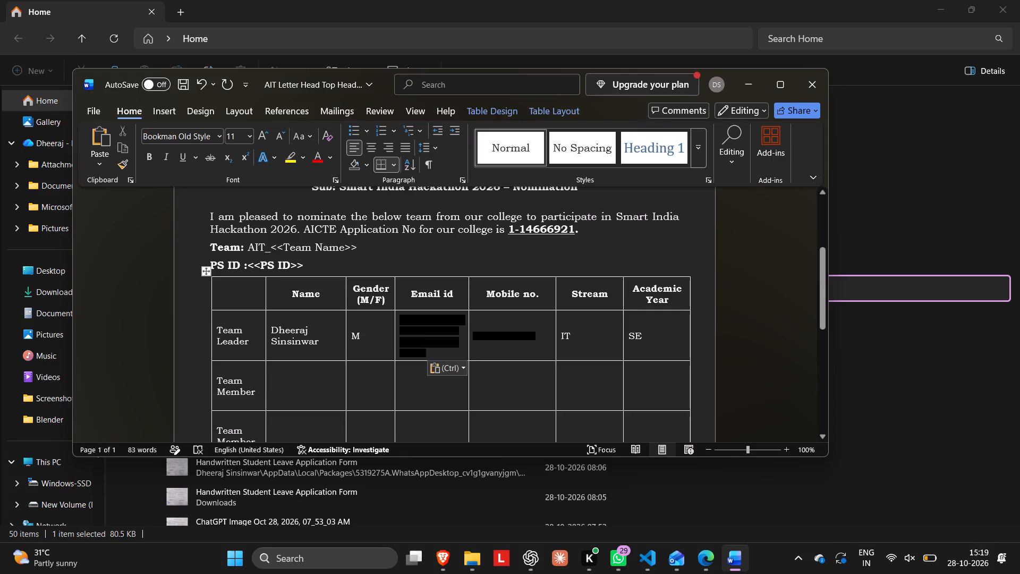
Maximize the document window and widen the Academic Year column by extending the table's outer edge toward the page margin.
left_click(275, 390)
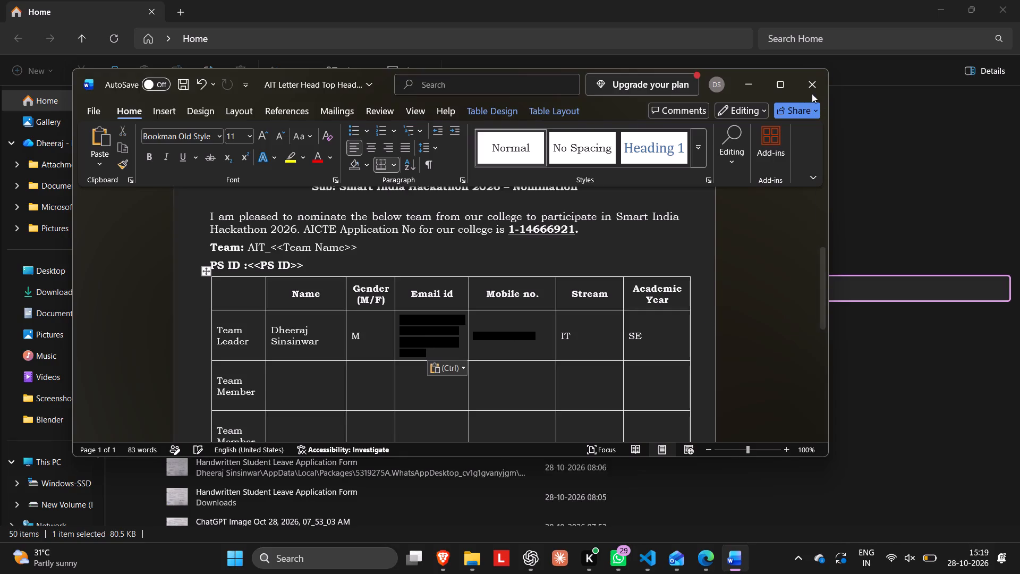
left_click(778, 91)
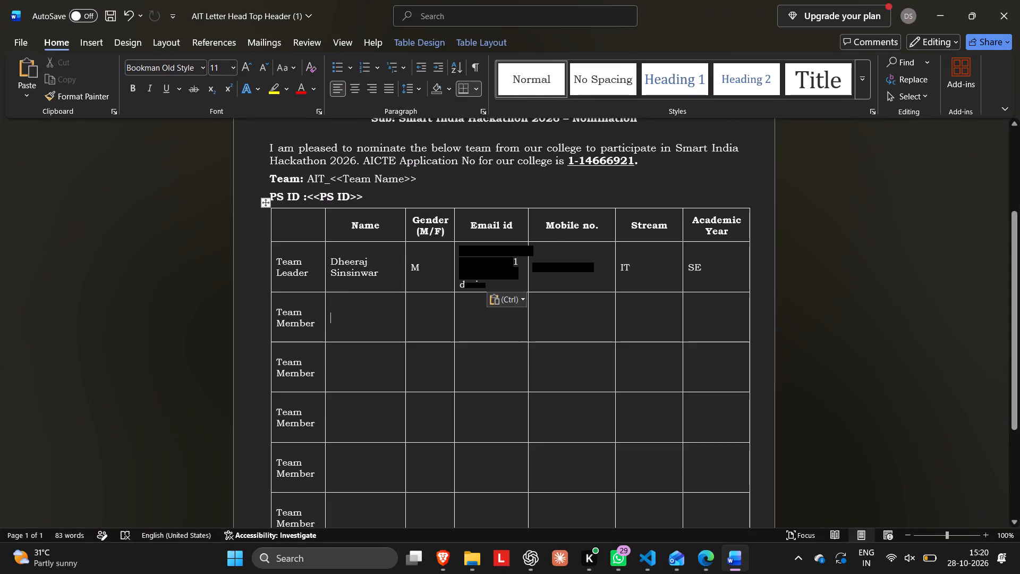
left_click_drag(748, 292, 753, 290)
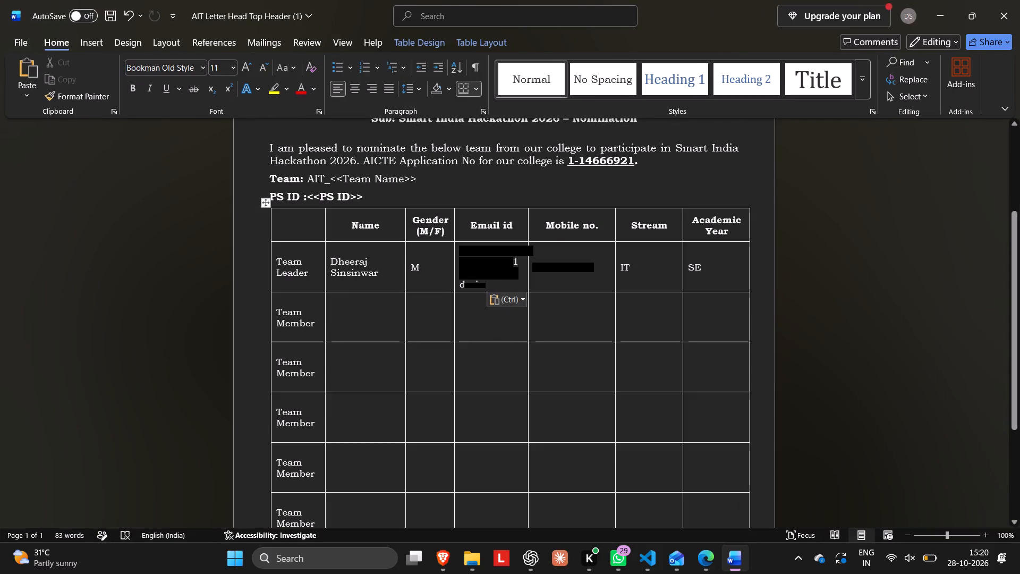
left_click(749, 292)
left_click_drag(749, 339, 773, 334)
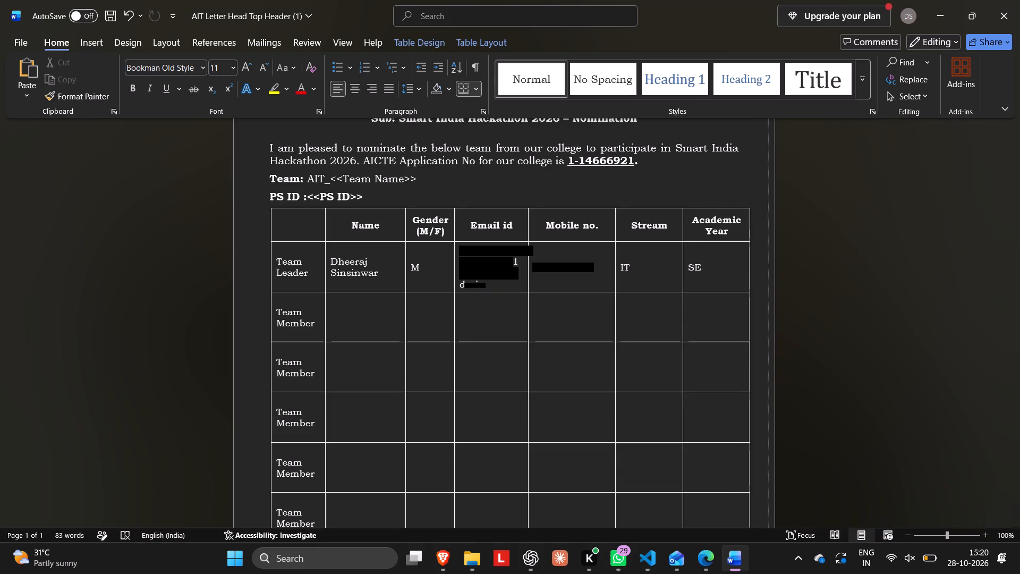
left_click_drag(773, 334, 779, 334)
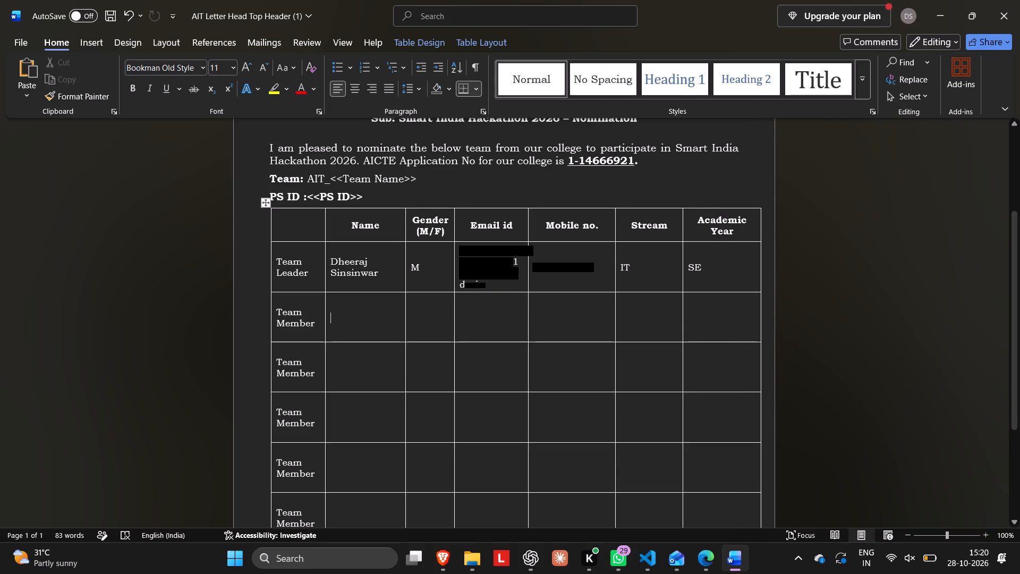
Widen the Email id column by narrowing the Stream and Mobile no. columns, keeping the Mobile no. heading on one line.
left_click_drag(528, 337, 535, 337)
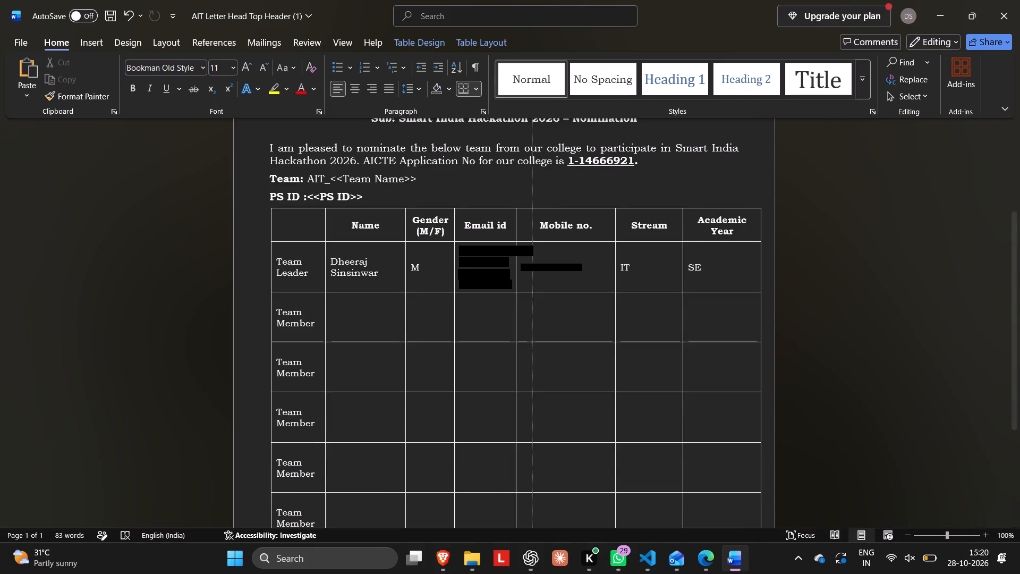
left_click_drag(535, 337, 571, 334)
left_click_drag(615, 319, 661, 316)
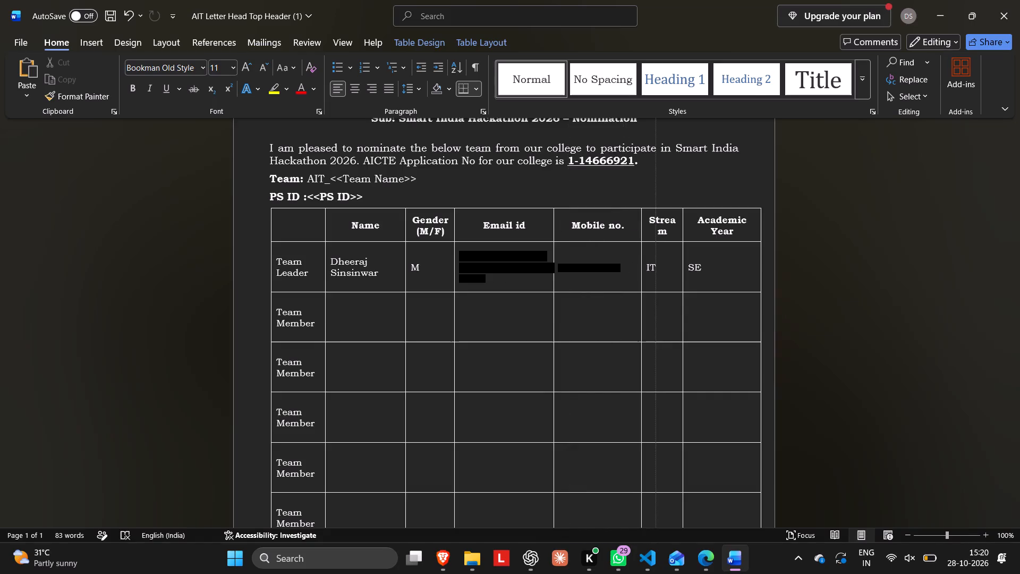
left_click_drag(661, 316, 661, 315)
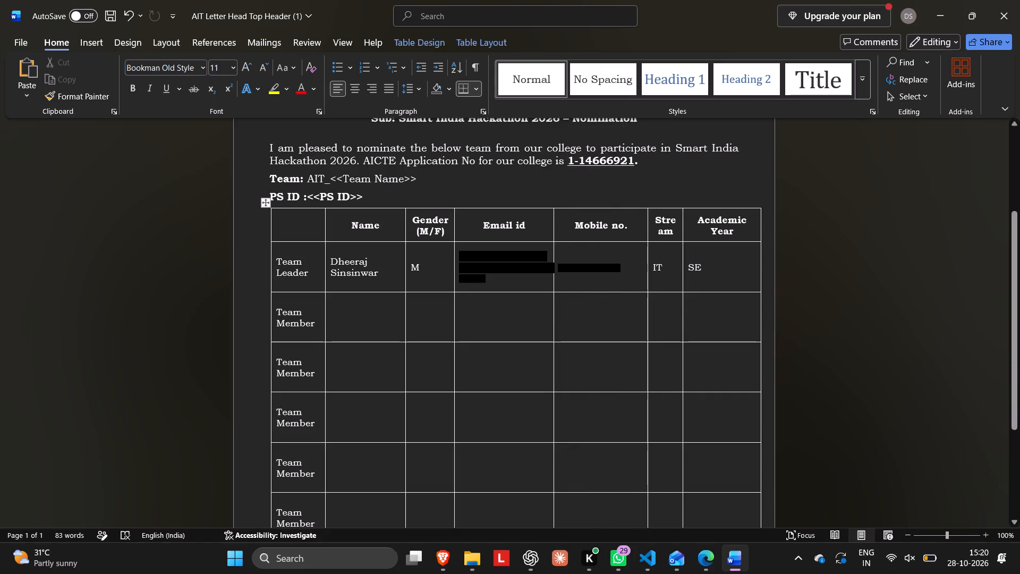
left_click_drag(552, 311, 589, 307)
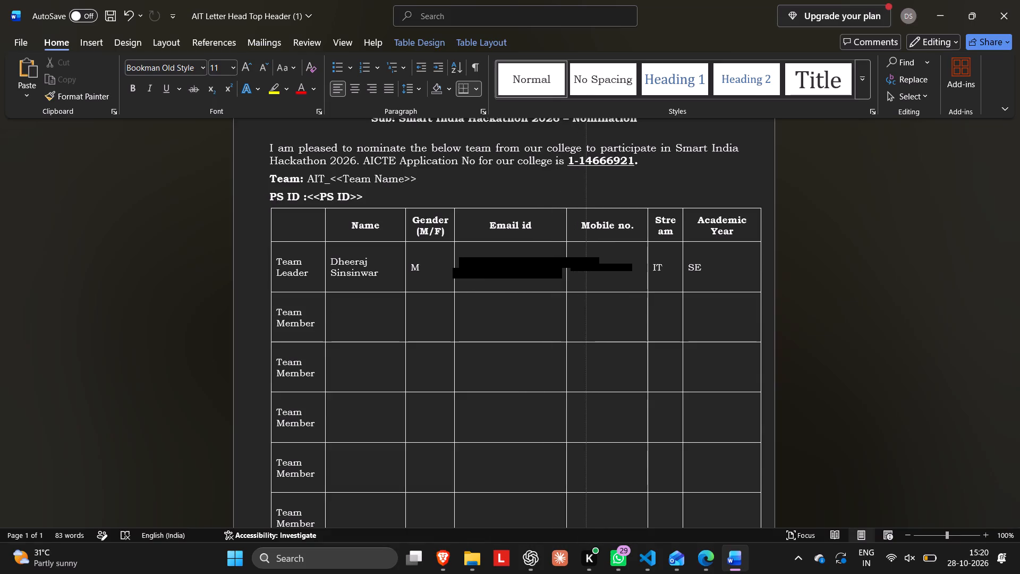
left_click_drag(589, 307, 588, 305)
left_click_drag(588, 305, 586, 305)
left_click_drag(586, 305, 595, 302)
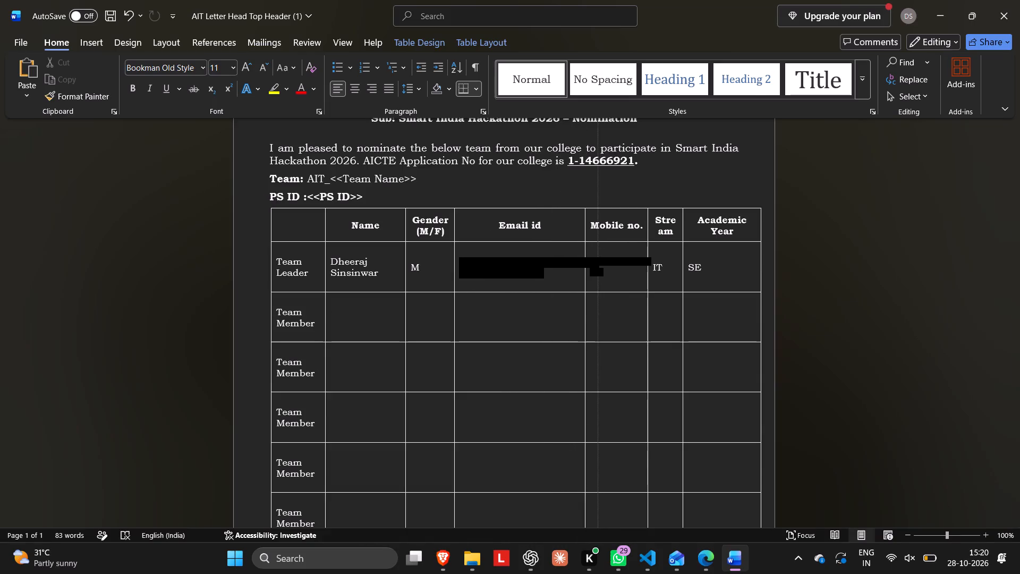
left_click_drag(595, 302, 606, 300)
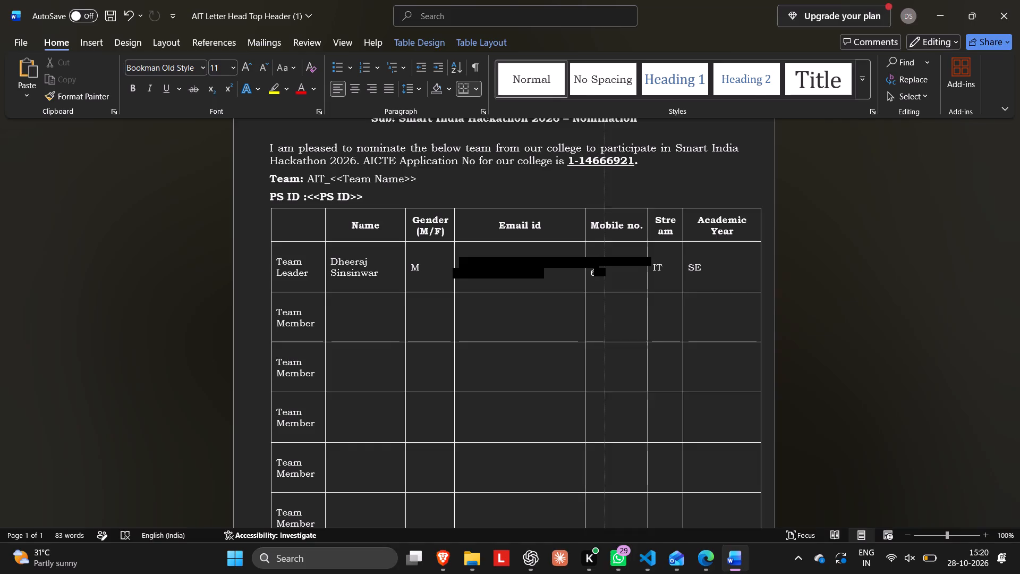
left_click_drag(606, 300, 611, 298)
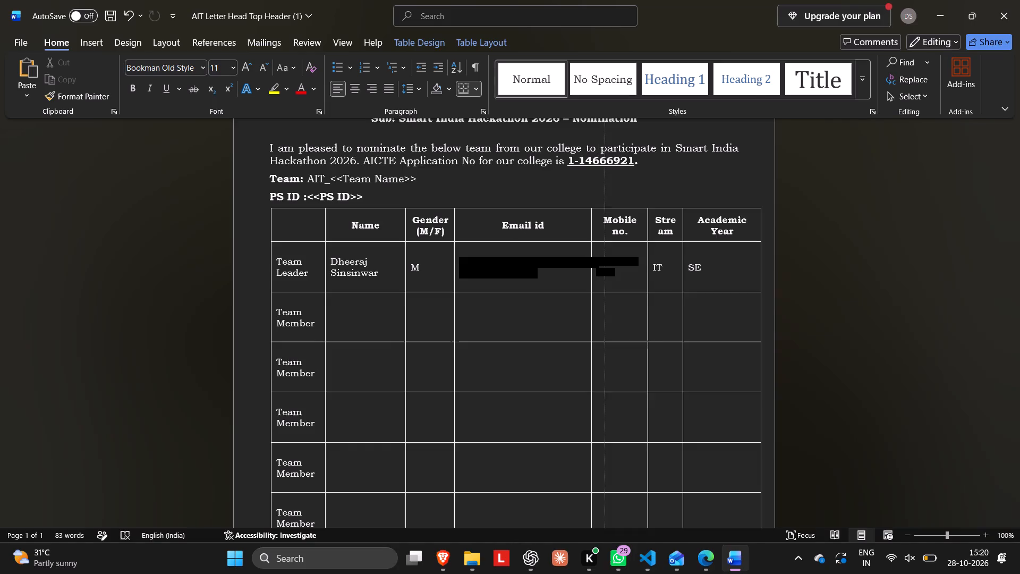
left_click_drag(611, 298, 599, 298)
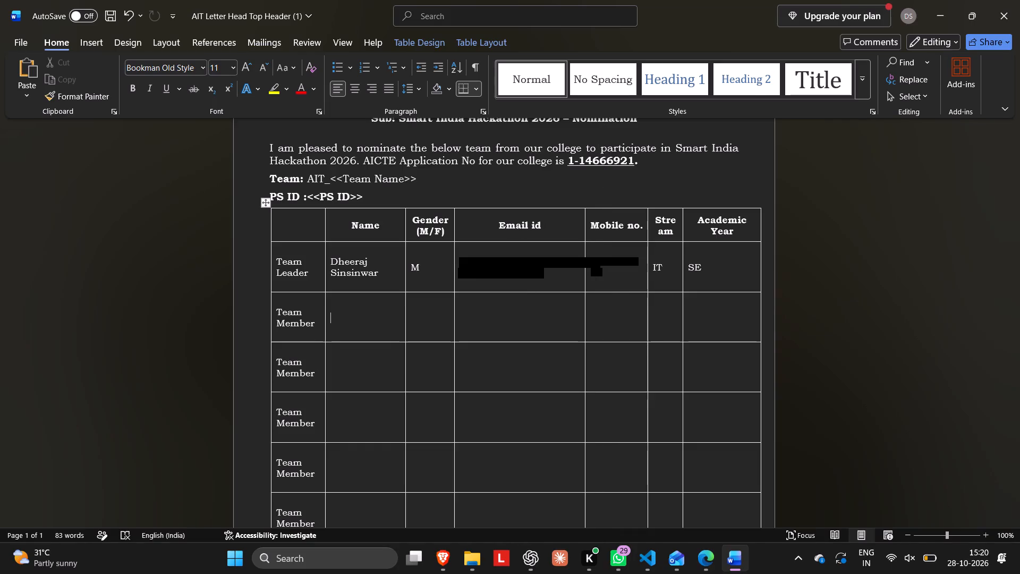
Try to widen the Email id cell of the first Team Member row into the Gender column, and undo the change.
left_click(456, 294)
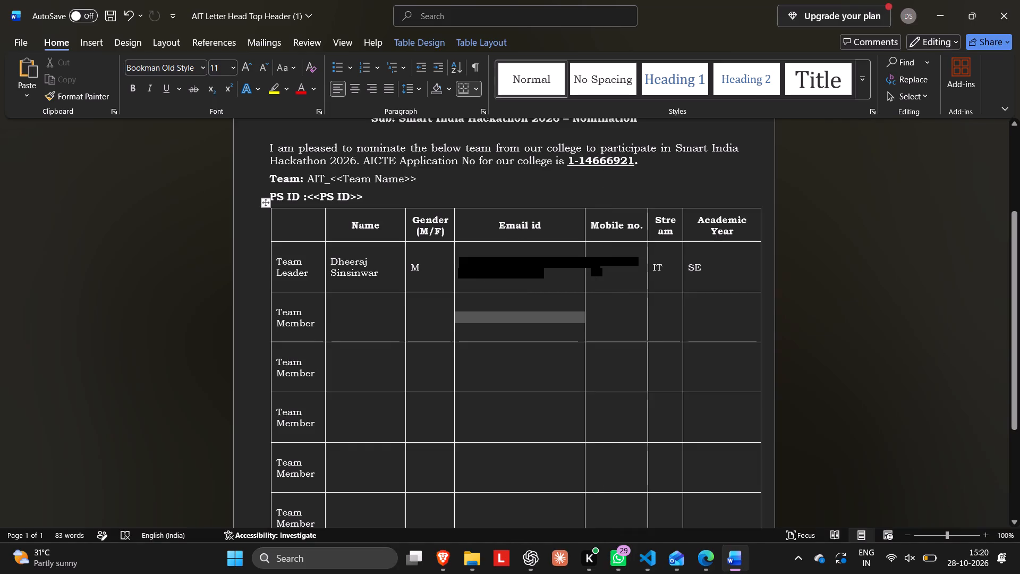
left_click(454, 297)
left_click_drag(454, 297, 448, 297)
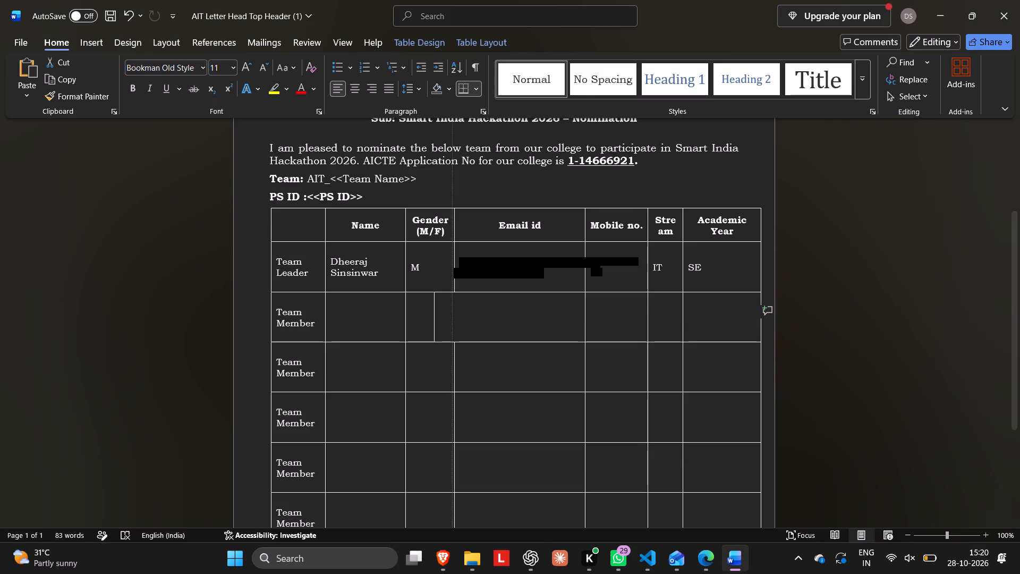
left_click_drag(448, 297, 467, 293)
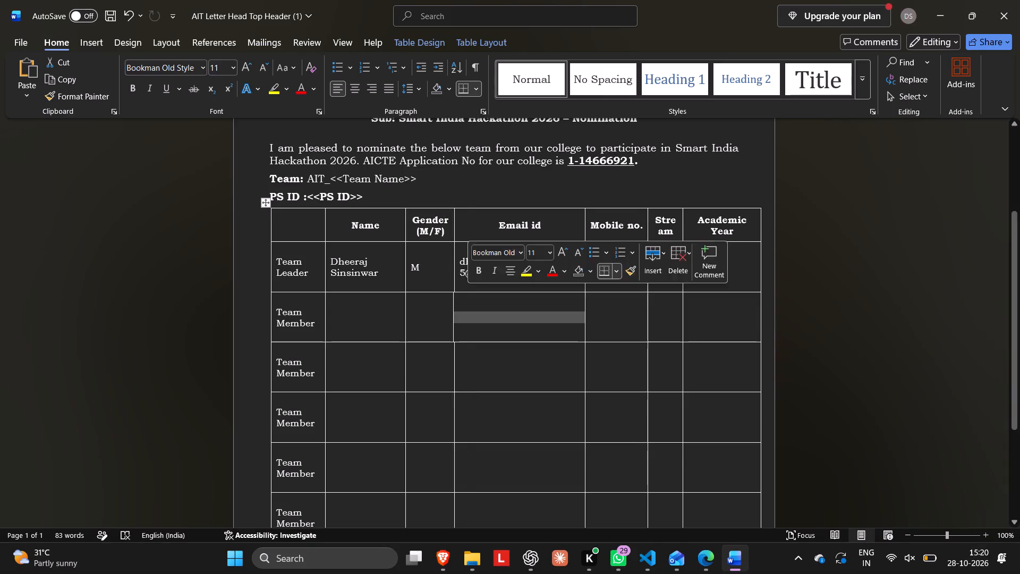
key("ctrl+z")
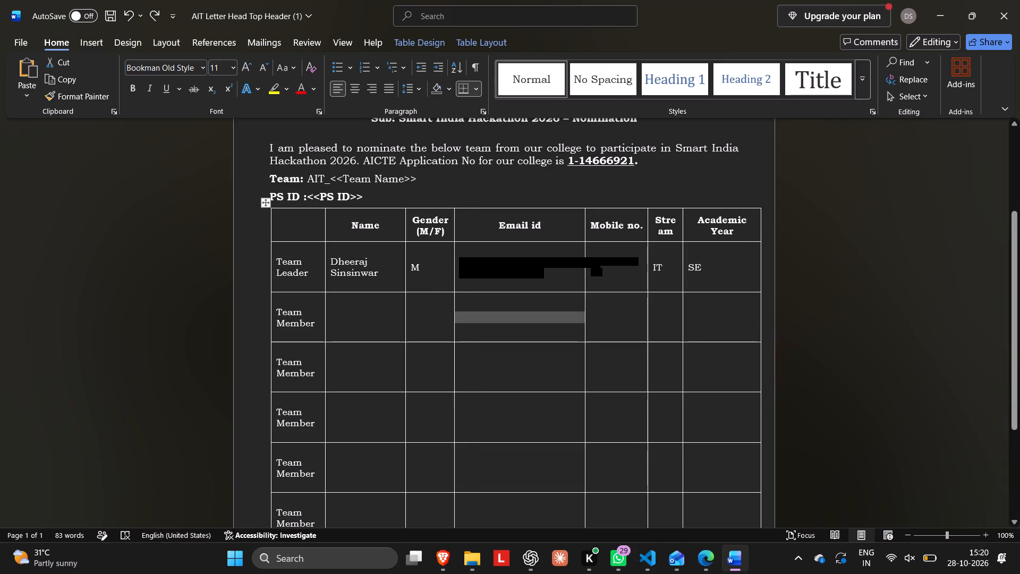
Widen the whole Email id column slightly by taking space from the Gender (M/F) column.
left_click(471, 369)
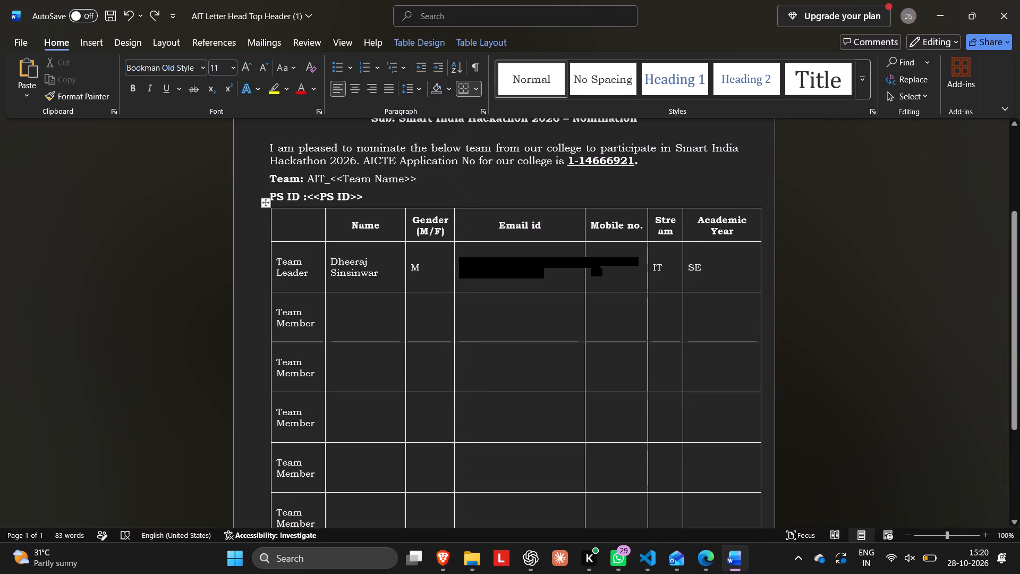
left_click_drag(454, 355, 448, 355)
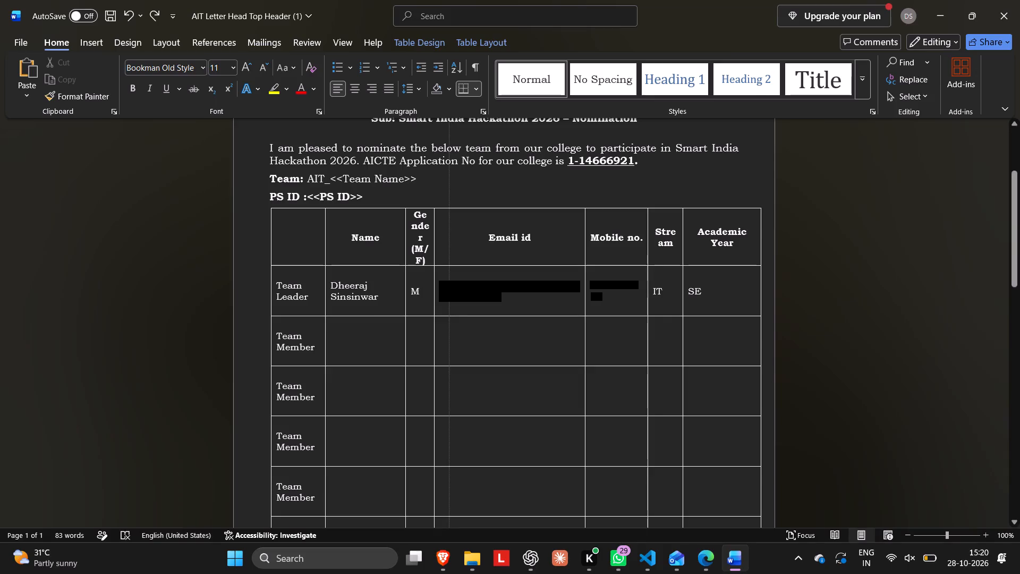
left_click_drag(448, 355, 466, 352)
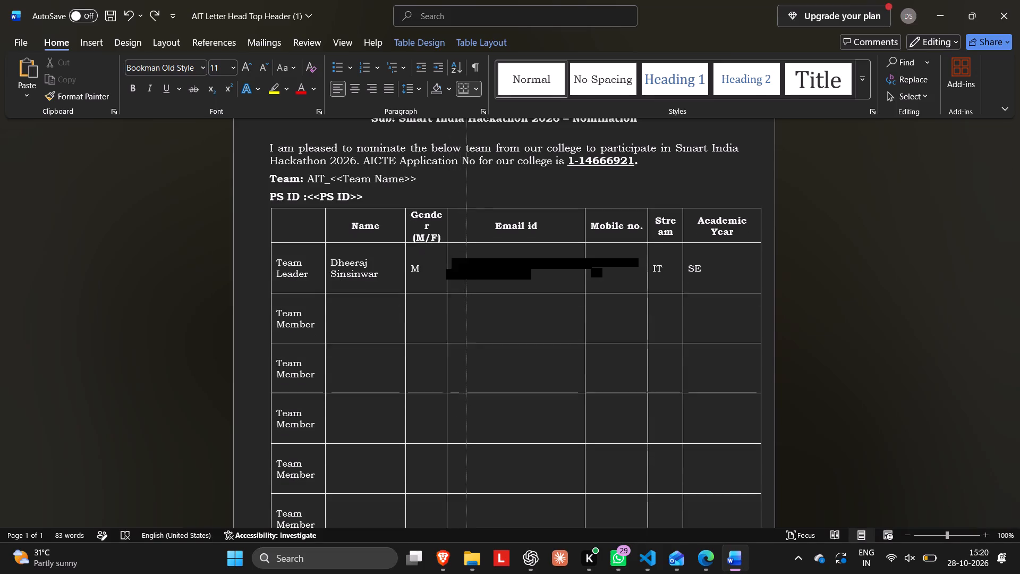
left_click_drag(466, 352, 464, 352)
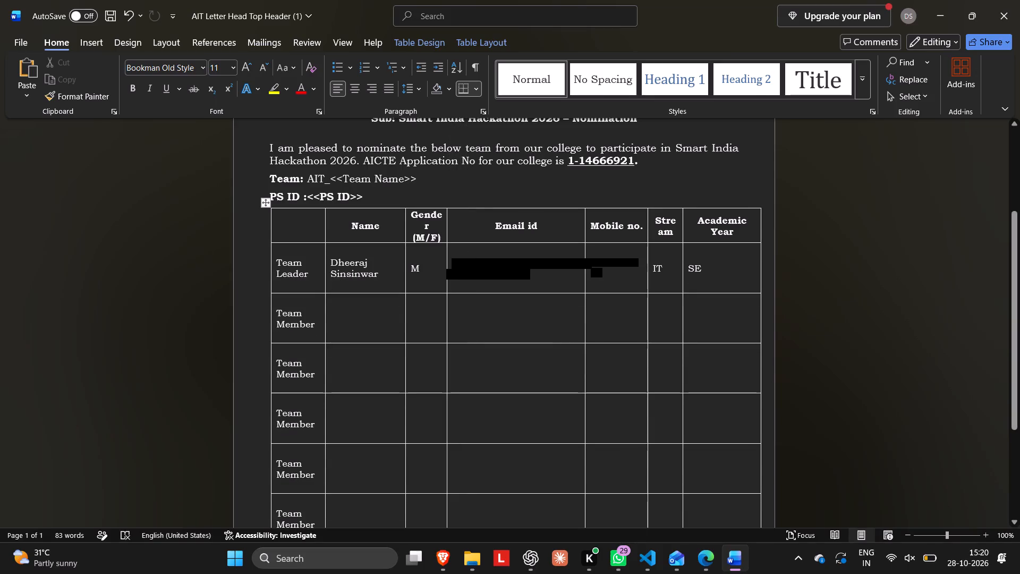
Place the text cursor in the Name cell of the first Team Member row.
left_click(353, 305)
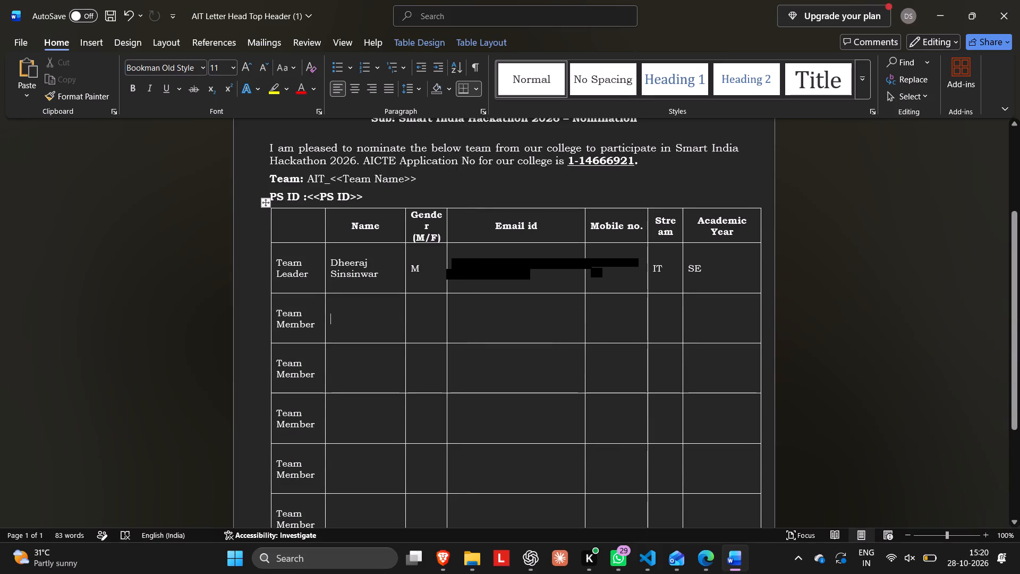
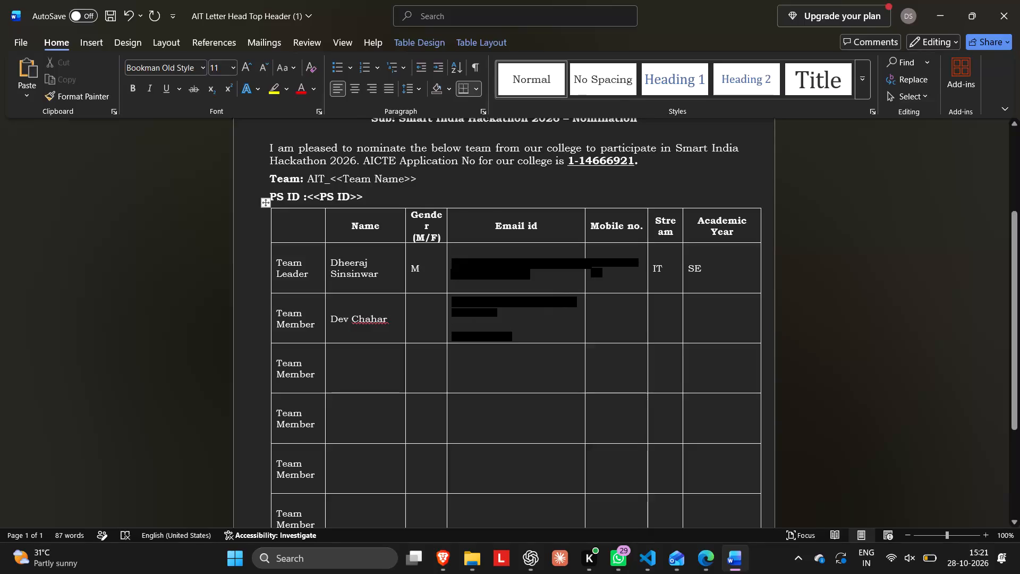
Move the mobile number in the first Team Member row from the Email id cell to the Mobile no. cell.
left_click_drag(519, 339, 452, 337)
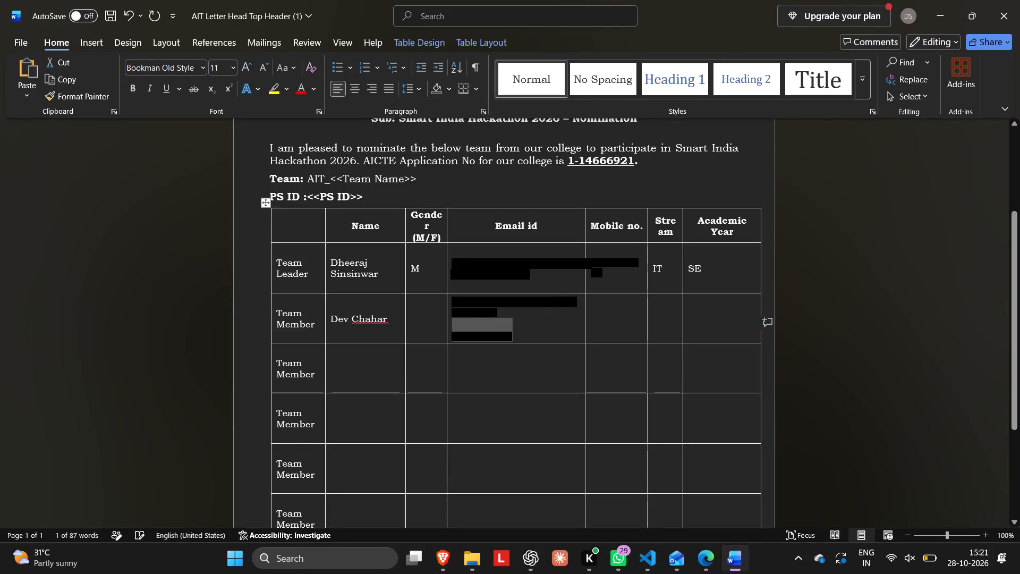
key("ctrl+x")
left_click(619, 325)
key("ctrl+v")
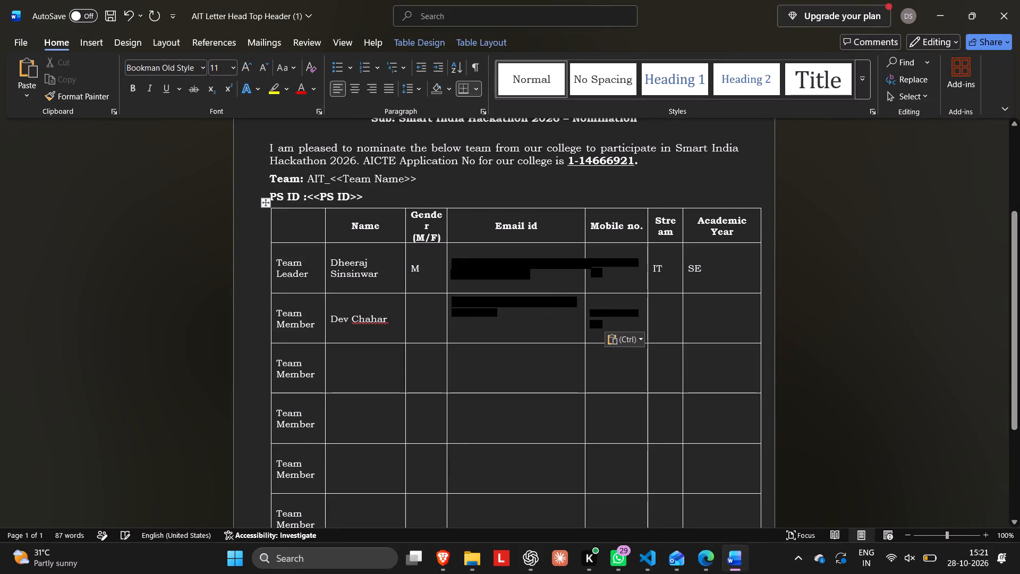
Place the text cursor in the Name cell of the second Team Member row.
left_click(419, 310)
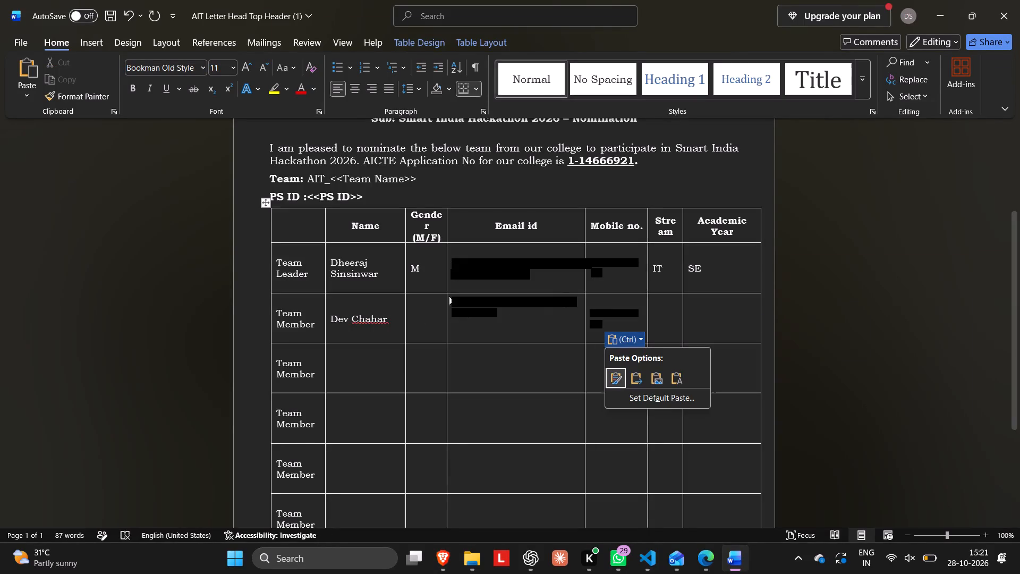
left_click(439, 286)
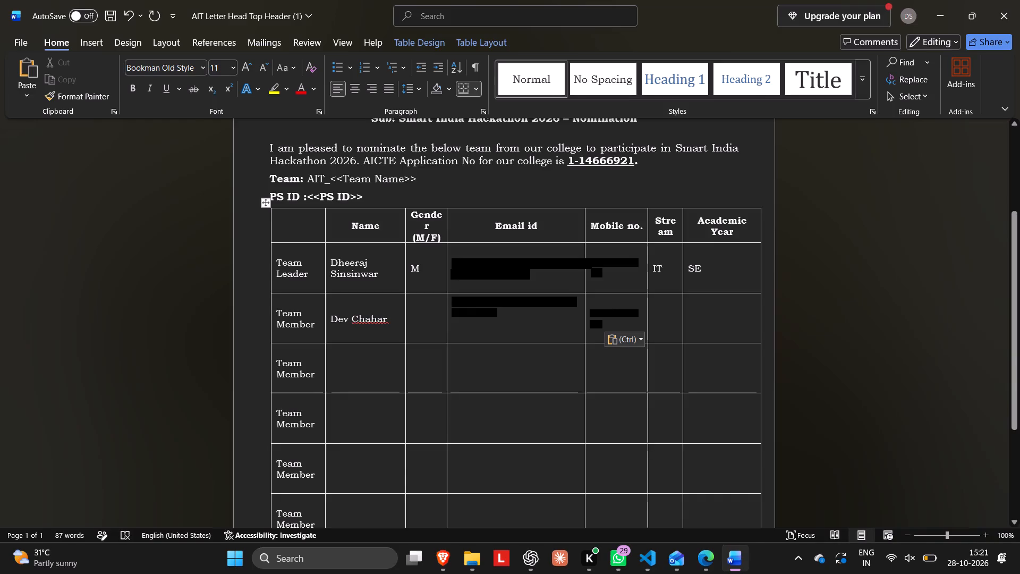
left_click(669, 314)
left_click(394, 362)
Switch to Microsoft Edge, close its window with the My Account page, and return to the letter in Word.
left_click(707, 565)
left_click(707, 565)
left_click(707, 564)
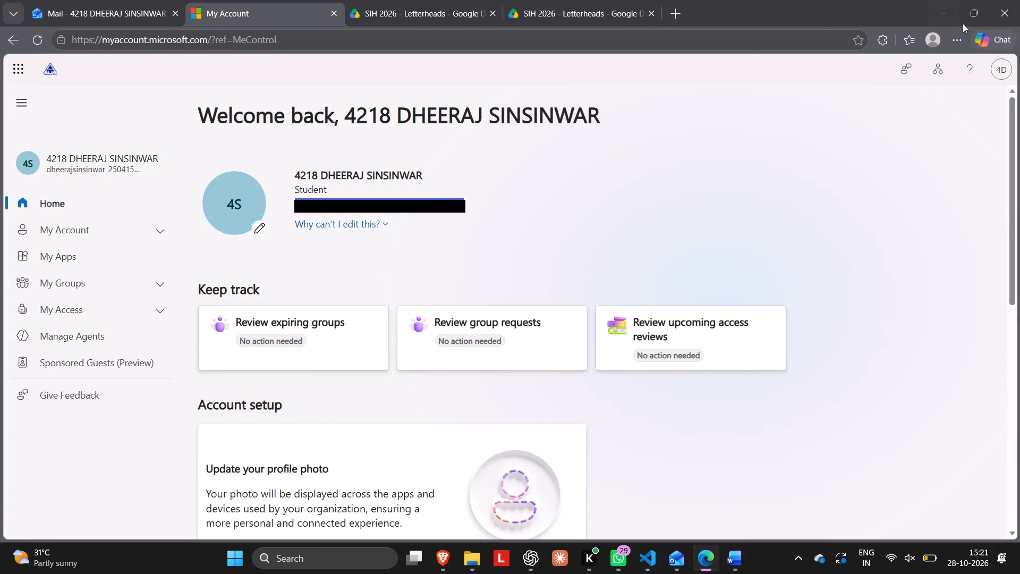
left_click(1013, 3)
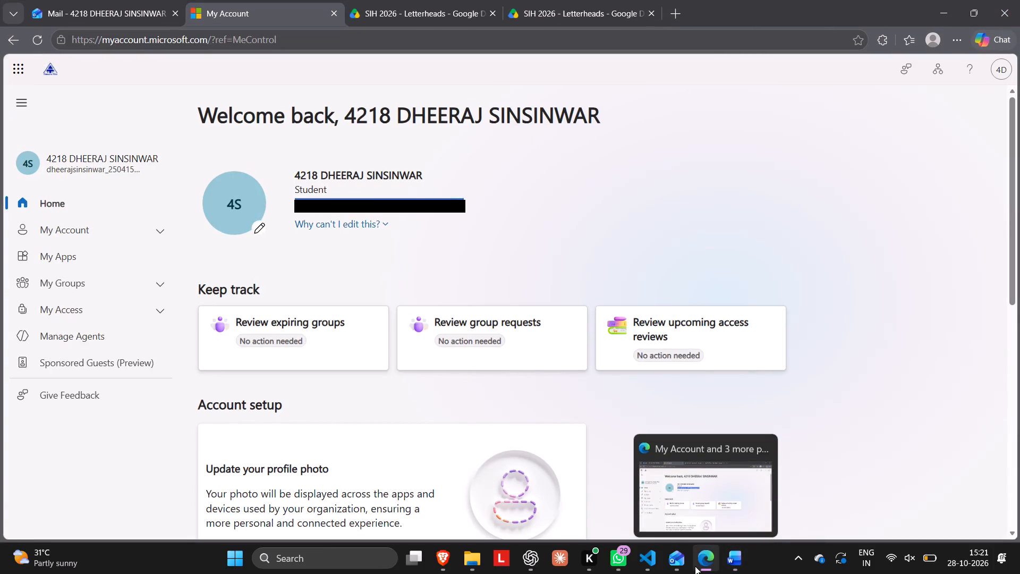
left_click(710, 559)
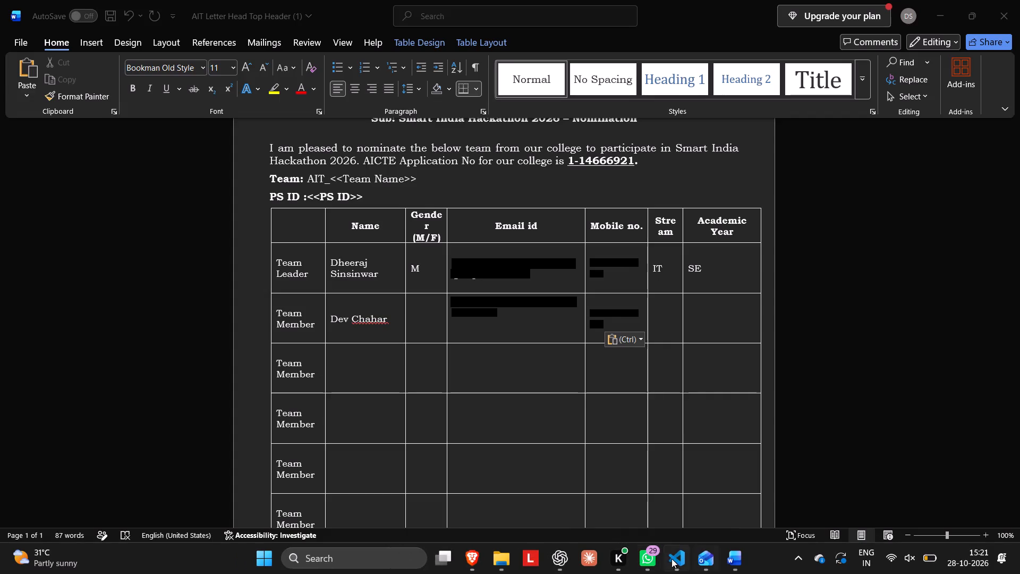
left_click(728, 564)
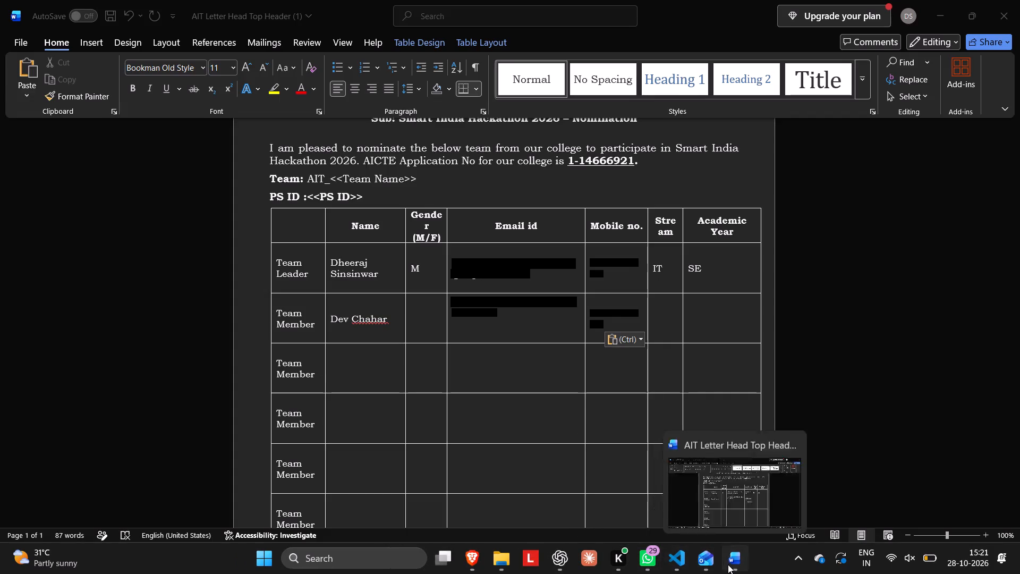
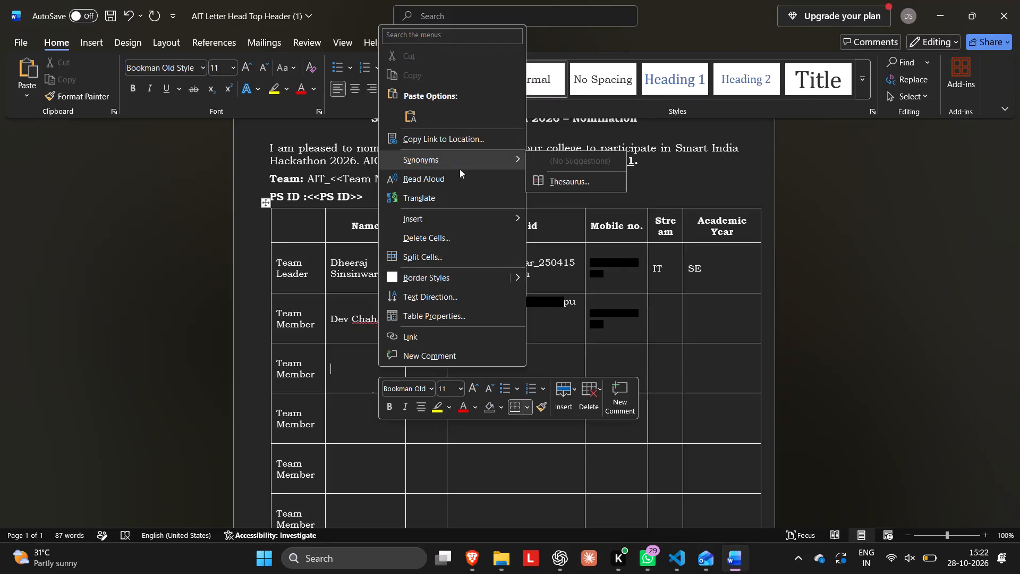
Enter the first Team Member's stream by pasting Computer Engineering and shortening it to Comp, widening the Stream column slightly to fit it.
left_click(597, 335)
left_click(665, 306)
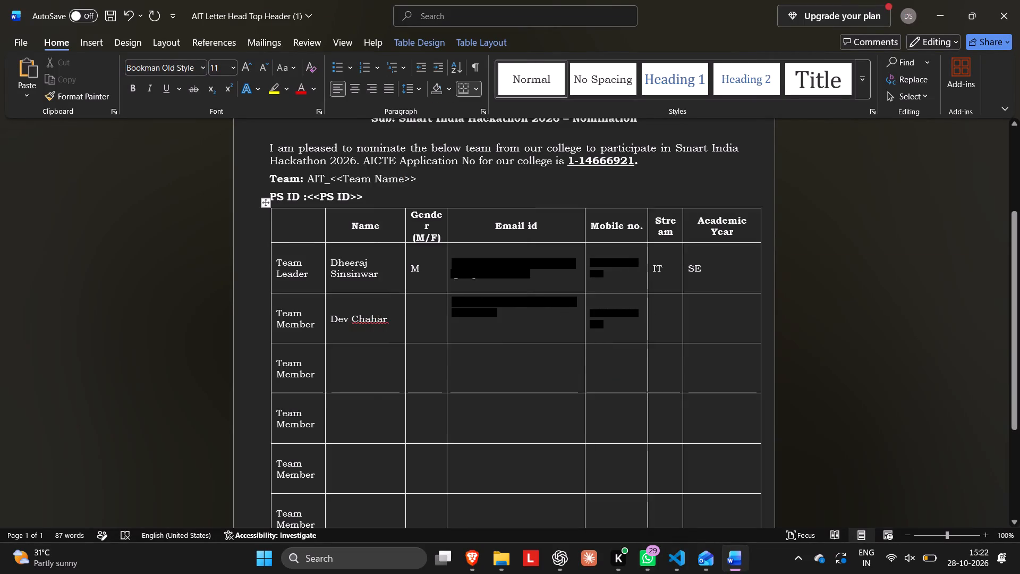
key("ctrl+v")
left_click_drag(671, 356, 654, 332)
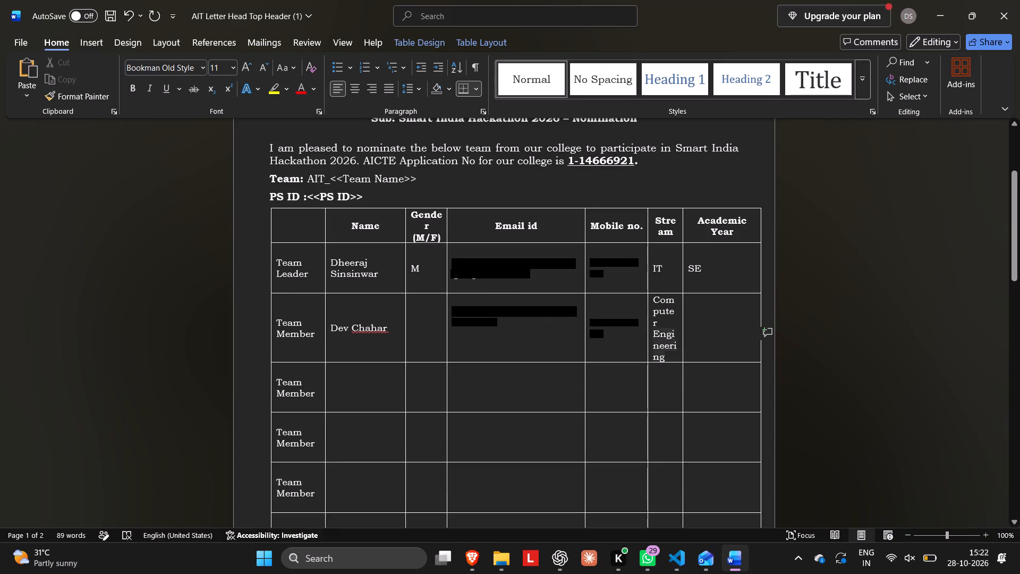
left_click_drag(654, 332, 655, 313)
key("BackSpace")
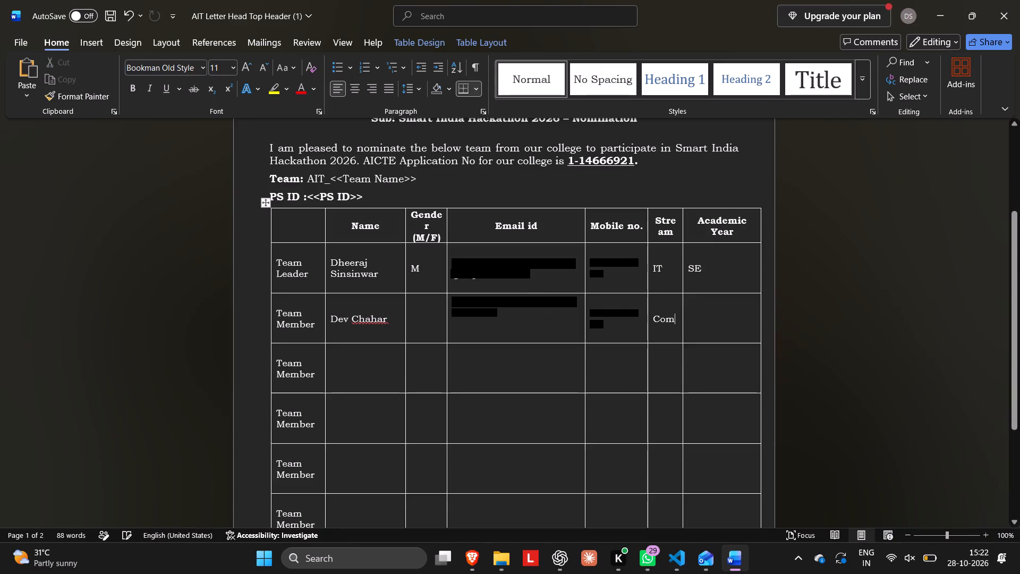
key("p")
key("BackSpace")
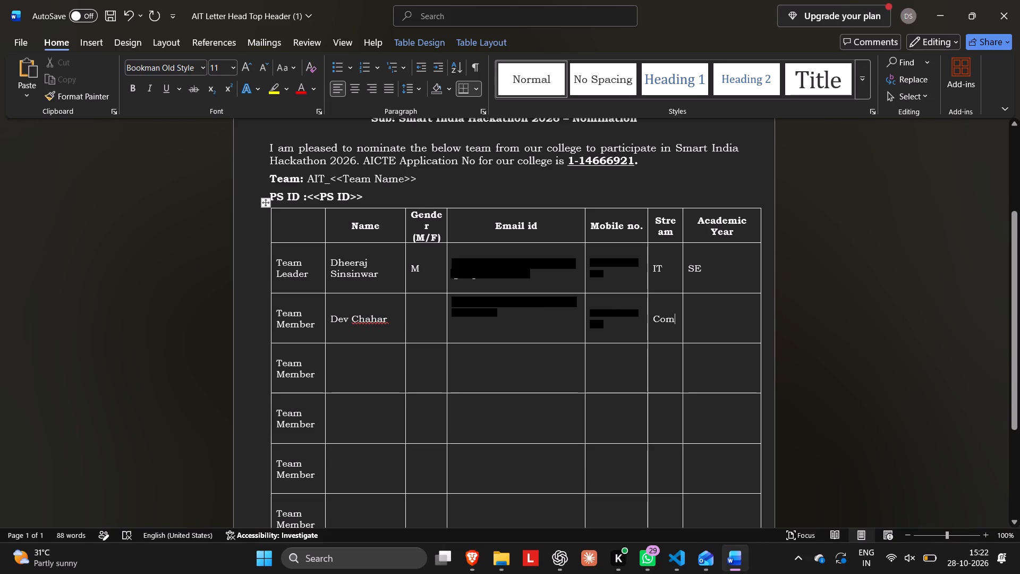
left_click_drag(682, 372, 689, 375)
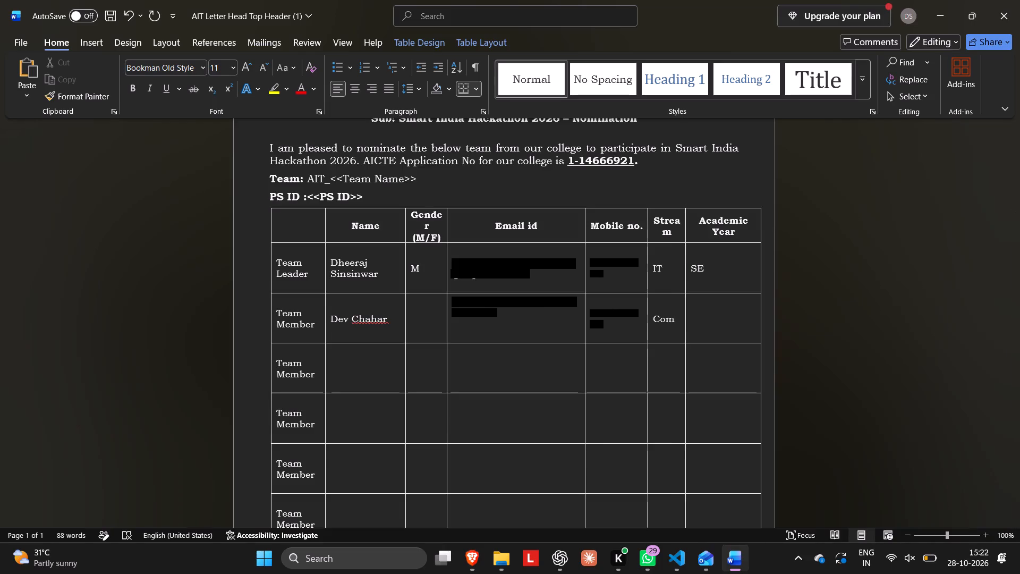
key("p")
Copy the academic year SE from the Team Leader row into the first Team Member row's Academic Year cell.
left_click(707, 317)
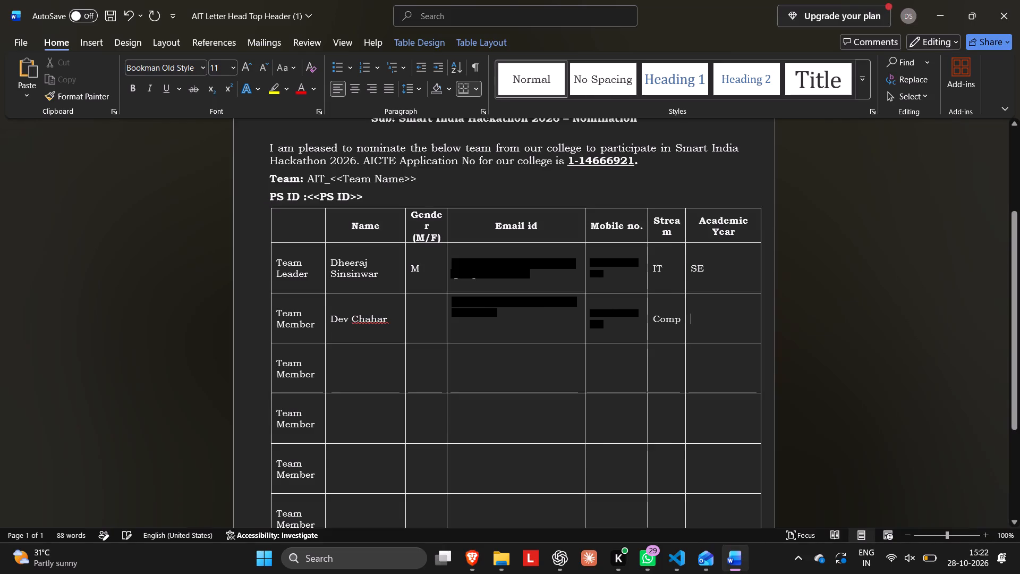
left_click_drag(719, 265, 688, 265)
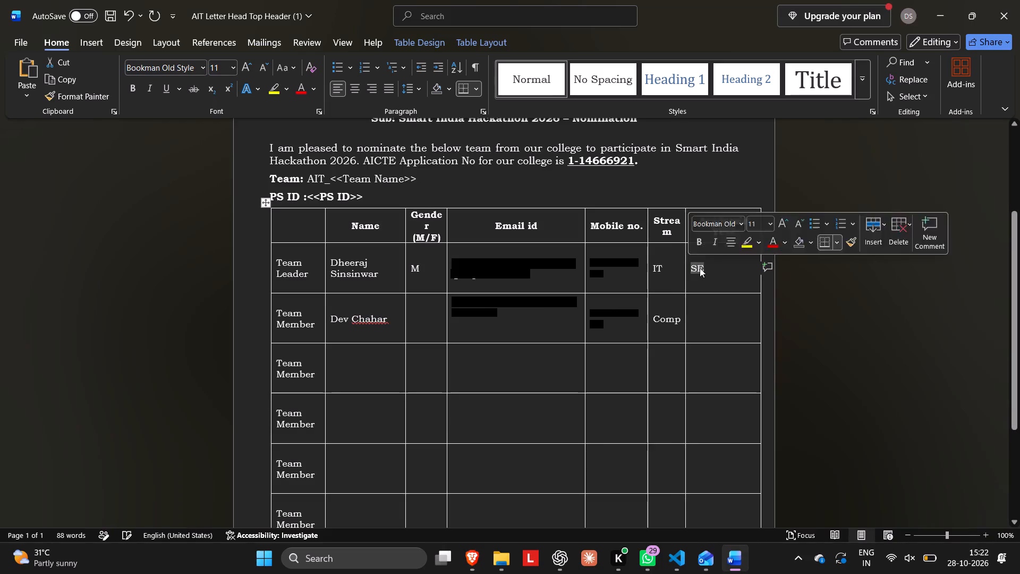
right_click(700, 268)
left_click(725, 247)
left_click(711, 328)
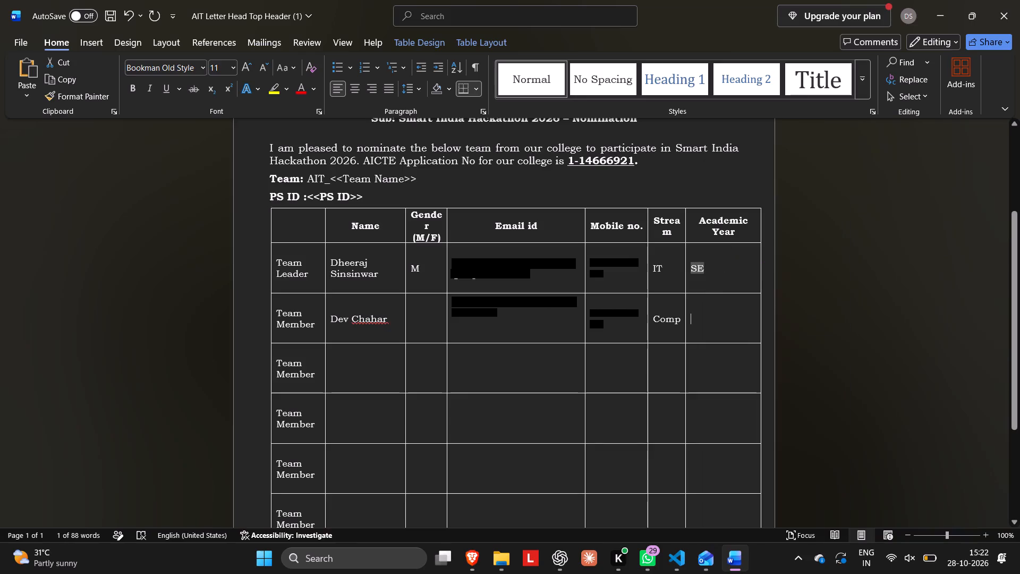
key("ctrl+v")
Place the text cursor in the Name cell of the second Team Member row.
left_click(369, 352)
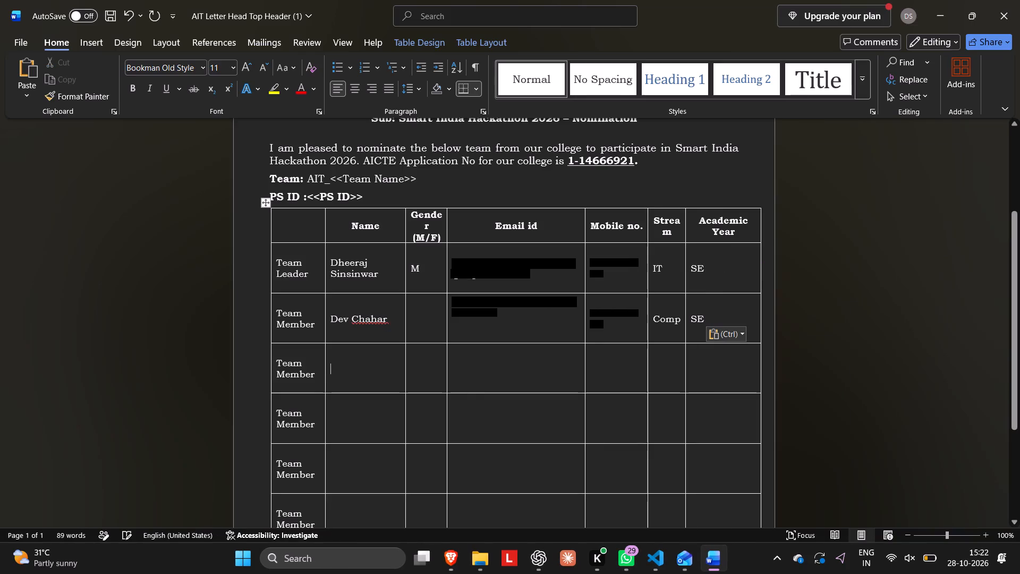
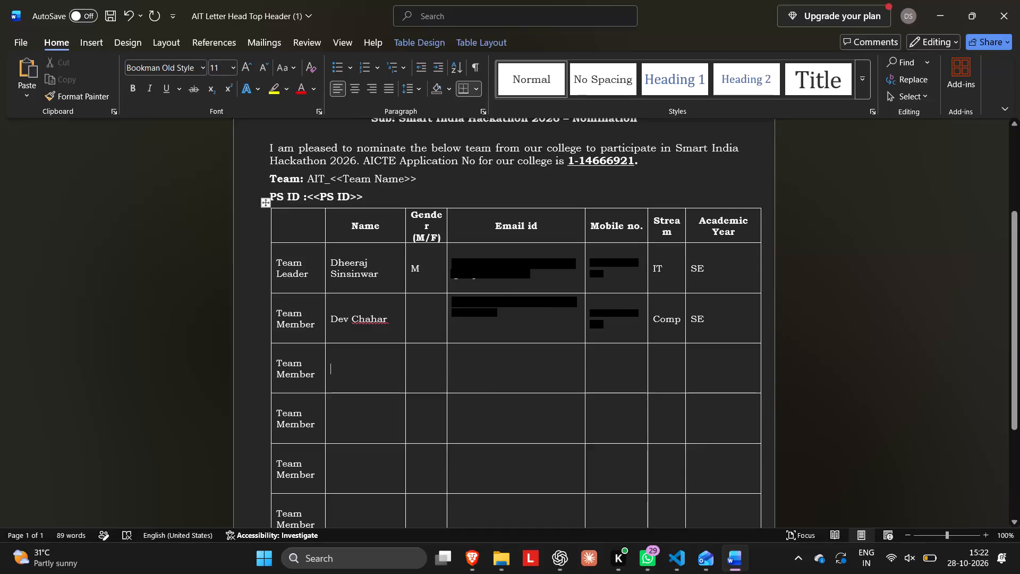
Enter M as the gender in the first Team Member's row.
left_click(431, 316)
key("shift+m")
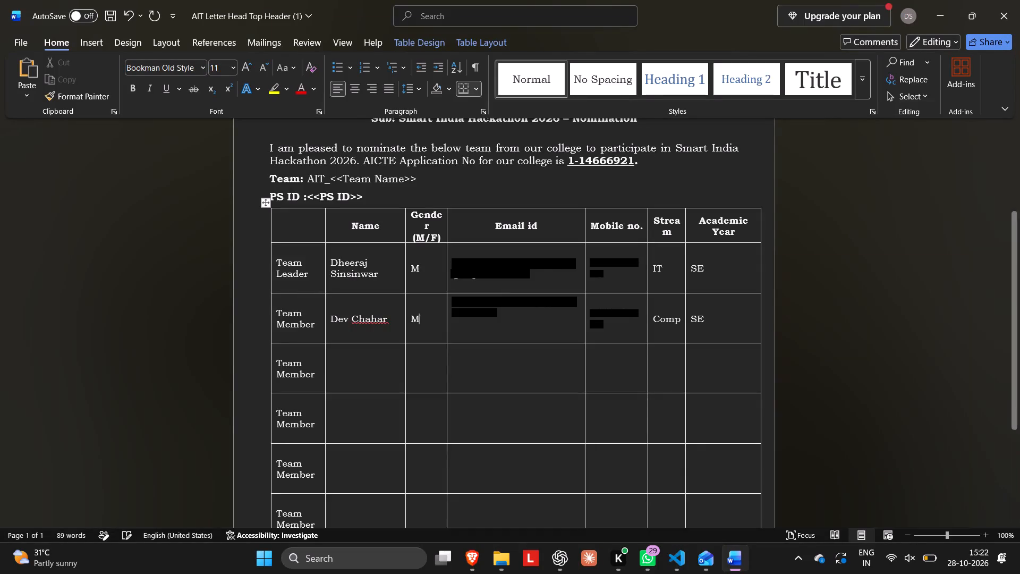
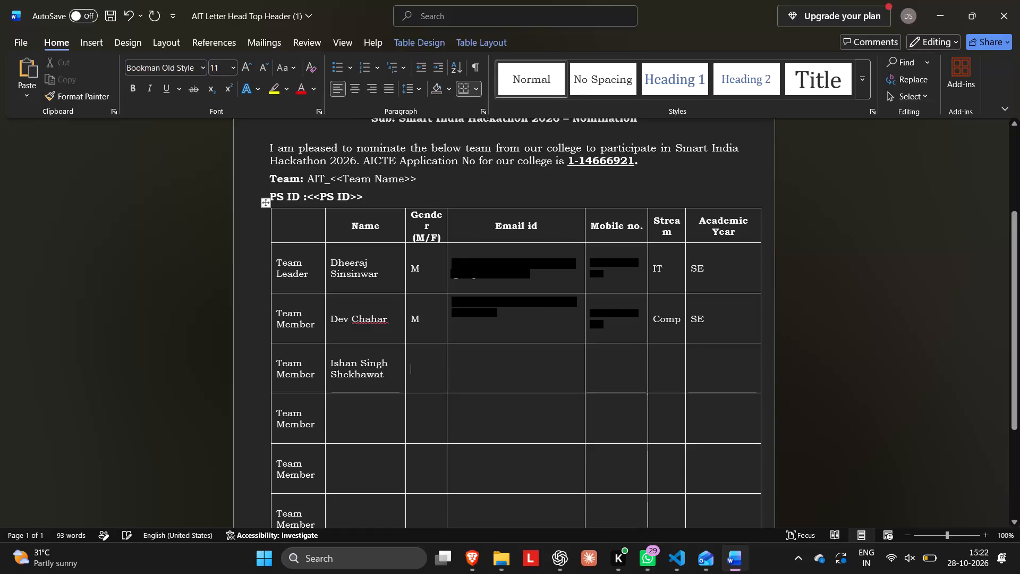
Enter M as the gender in the second Team Member's row, and move to that row's Email id cell.
key("shift+m")
left_click(477, 361)
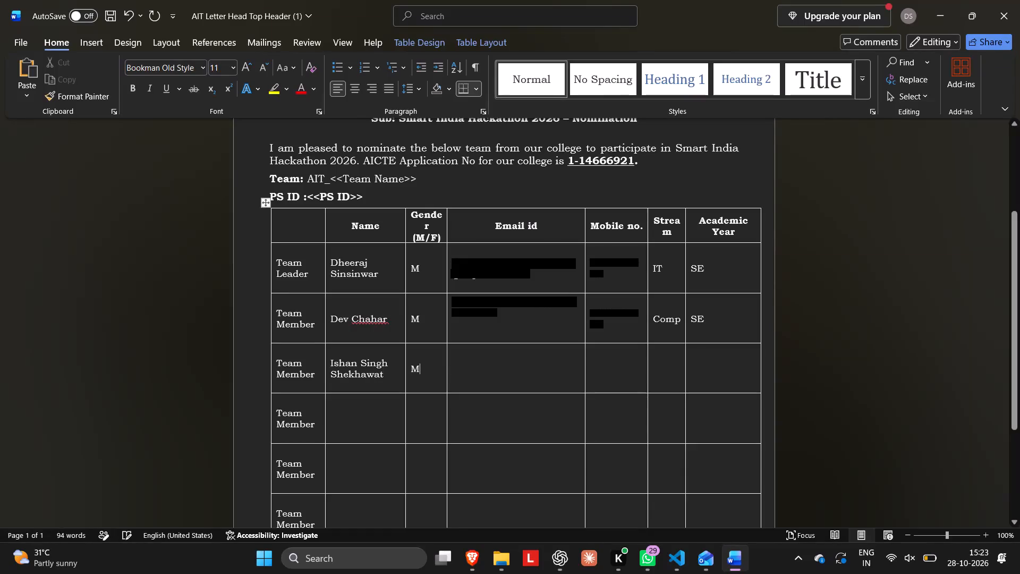
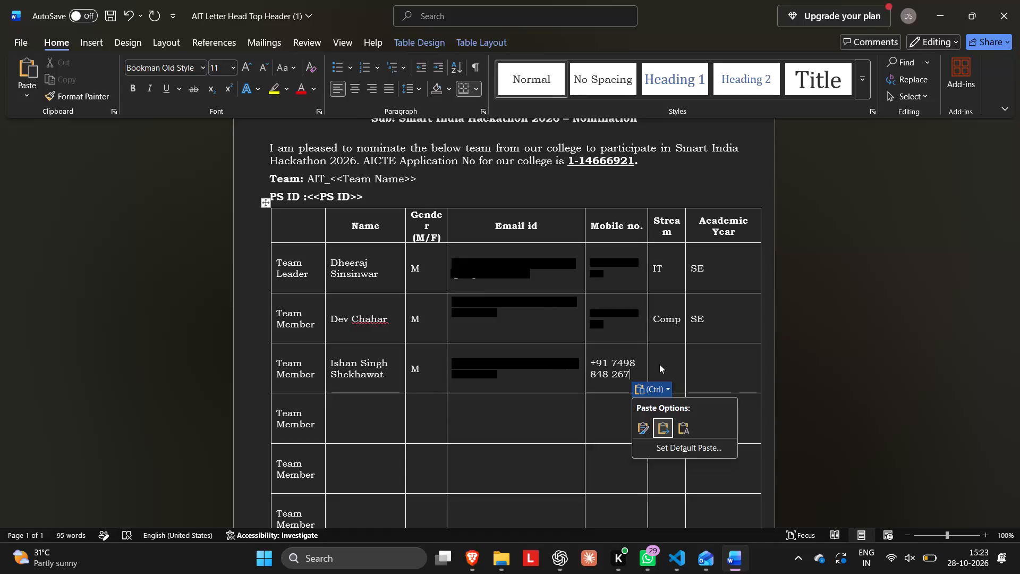
Remove the space between the last two digit groups of the mobile number in the second Team Member's row.
left_click(659, 364)
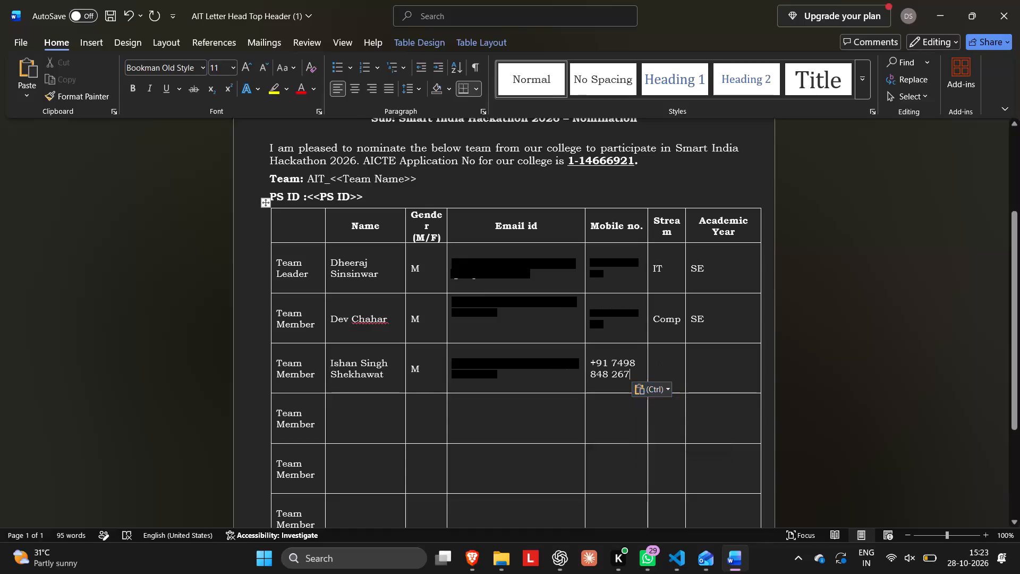
left_click(613, 374)
key("BackSpace")
Copy Comp from the first Team Member's Stream cell into the second Team Member's Stream cell.
left_click(656, 368)
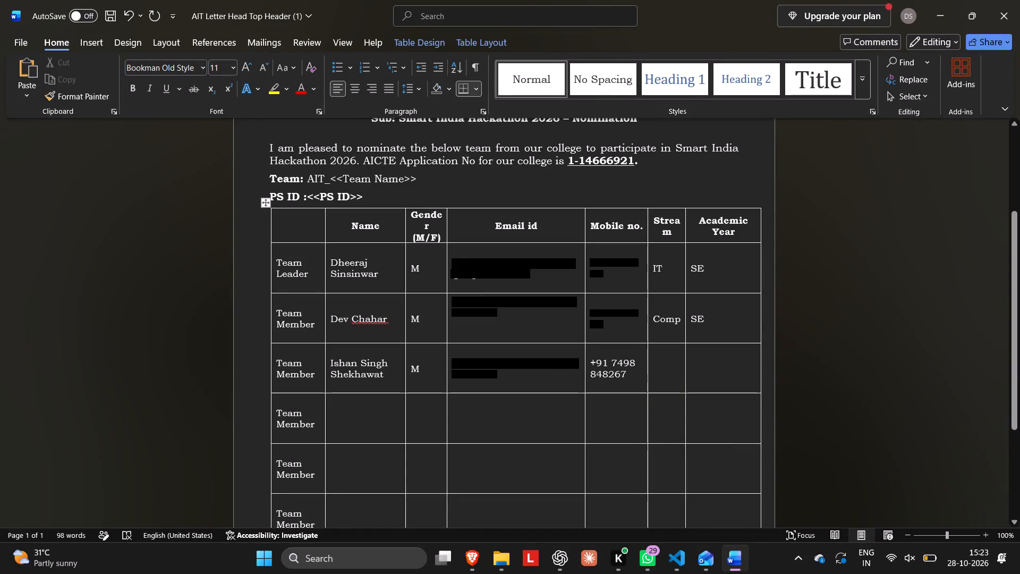
left_click_drag(679, 317, 650, 316)
right_click(662, 318)
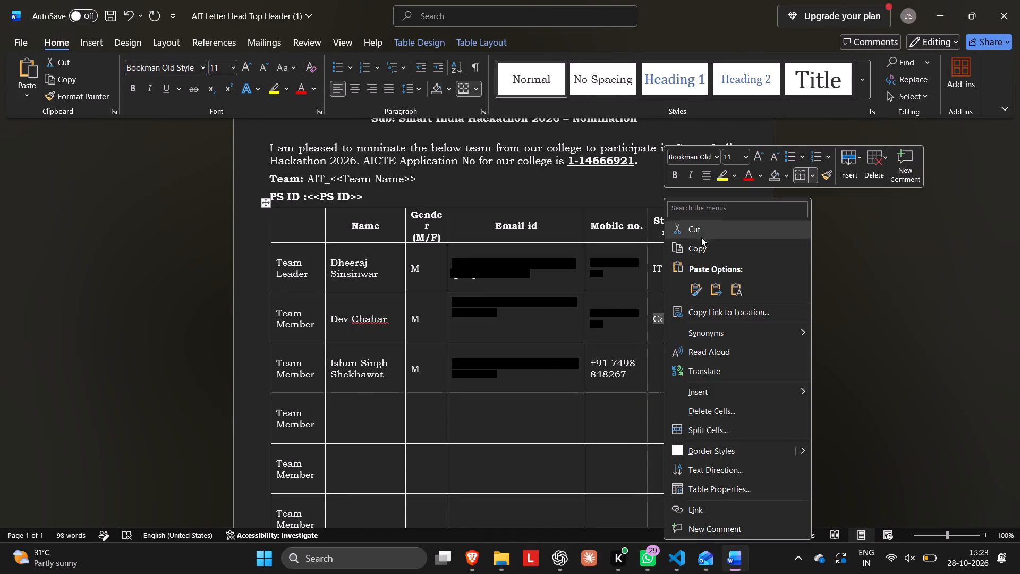
left_click(705, 249)
left_click(665, 379)
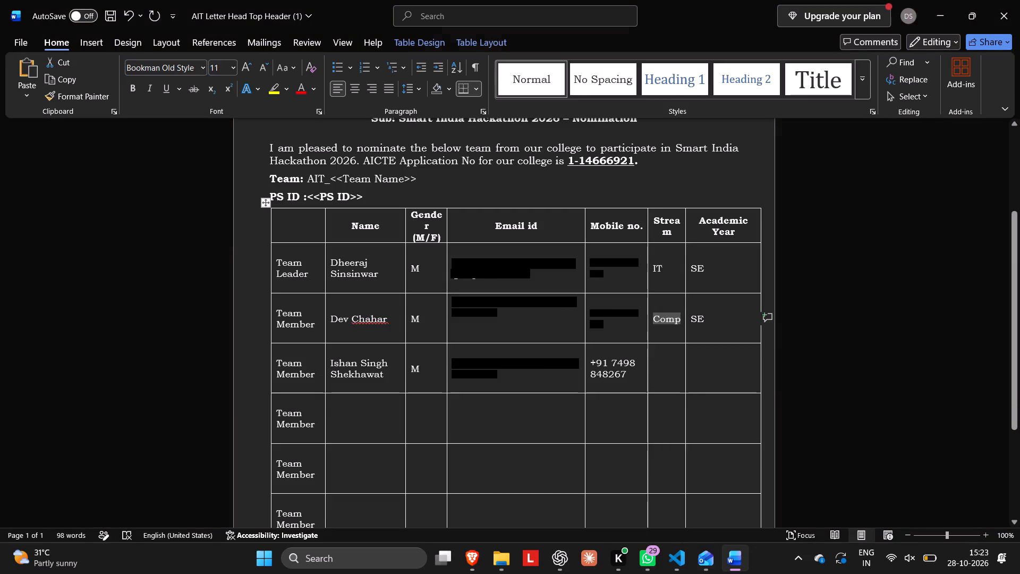
key("ctrl+v")
Copy SE from the first Team Member's Academic Year cell into the second Team Member's Academic Year cell.
left_click(713, 353)
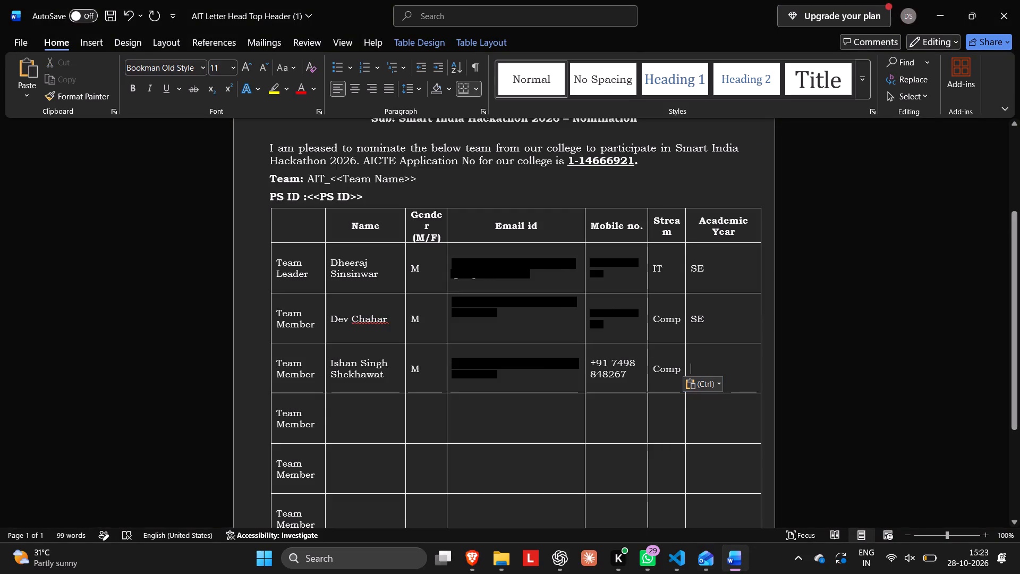
left_click_drag(713, 318, 694, 319)
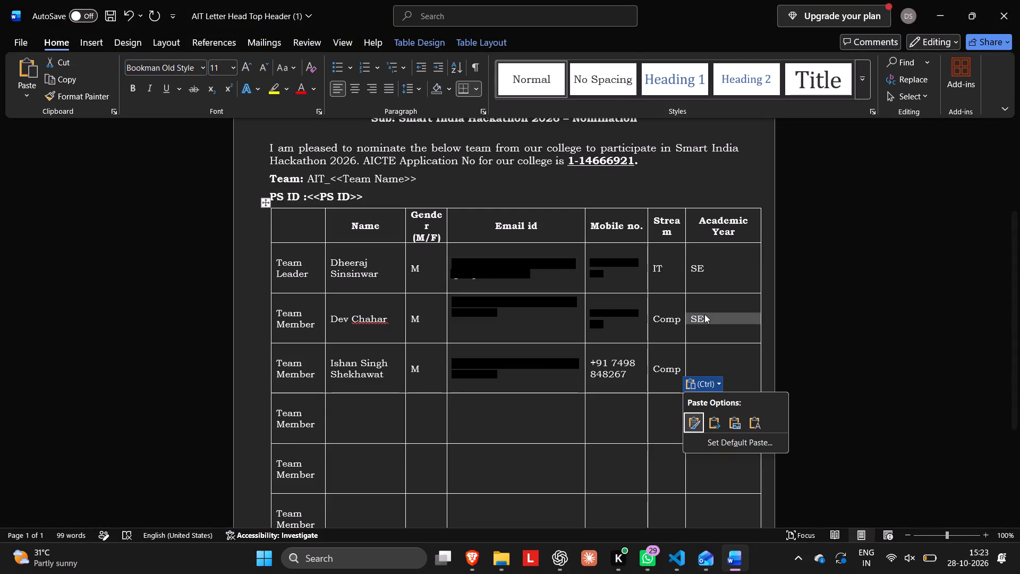
left_click(696, 417)
left_click(719, 360)
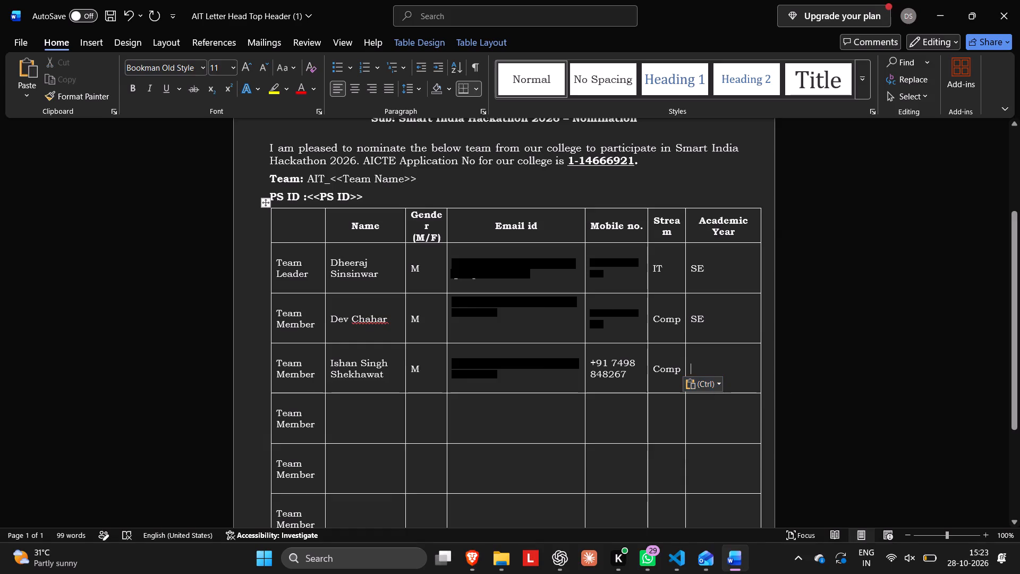
left_click_drag(717, 322, 692, 319)
right_click(698, 316)
left_click(739, 253)
left_click(713, 372)
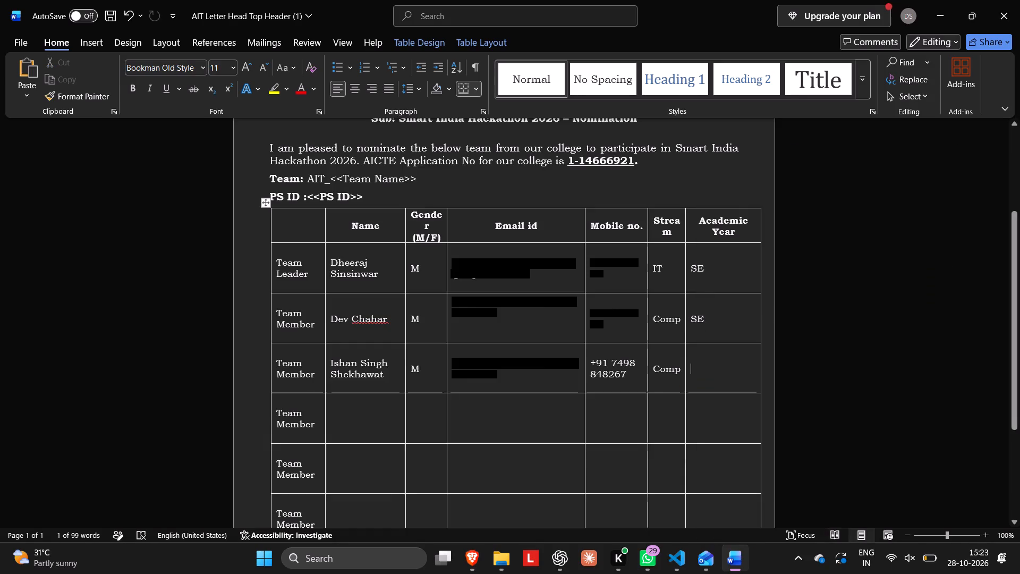
key("ctrl+v")
Paste SE as the academic year in the third, fourth and fifth Team Member rows.
left_click(715, 417)
left_click_drag(713, 363, 696, 365)
left_click(708, 418)
key("ctrl+v")
left_click(718, 472)
key("ctrl+v")
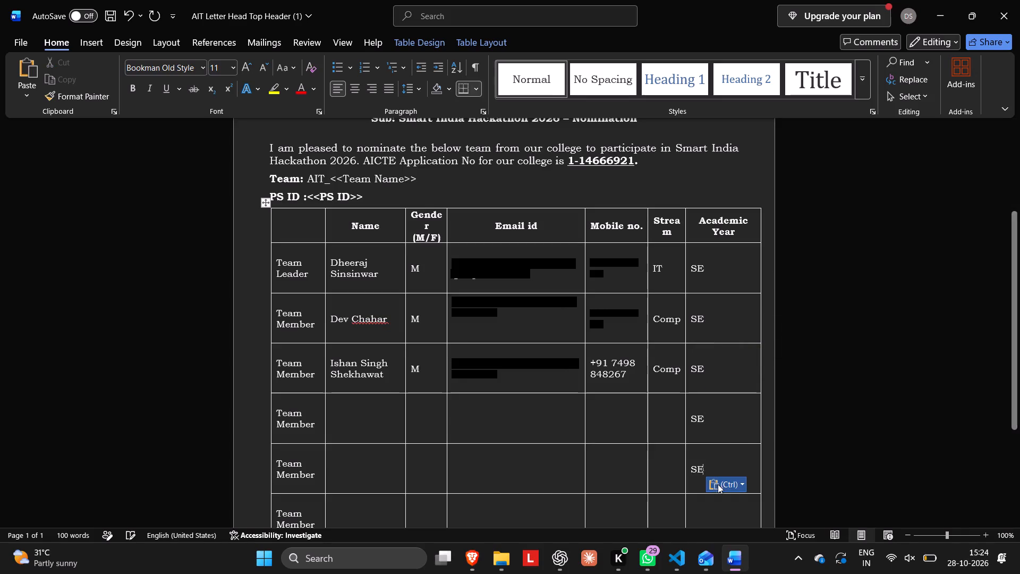
left_click(717, 504)
key("ctrl+v")
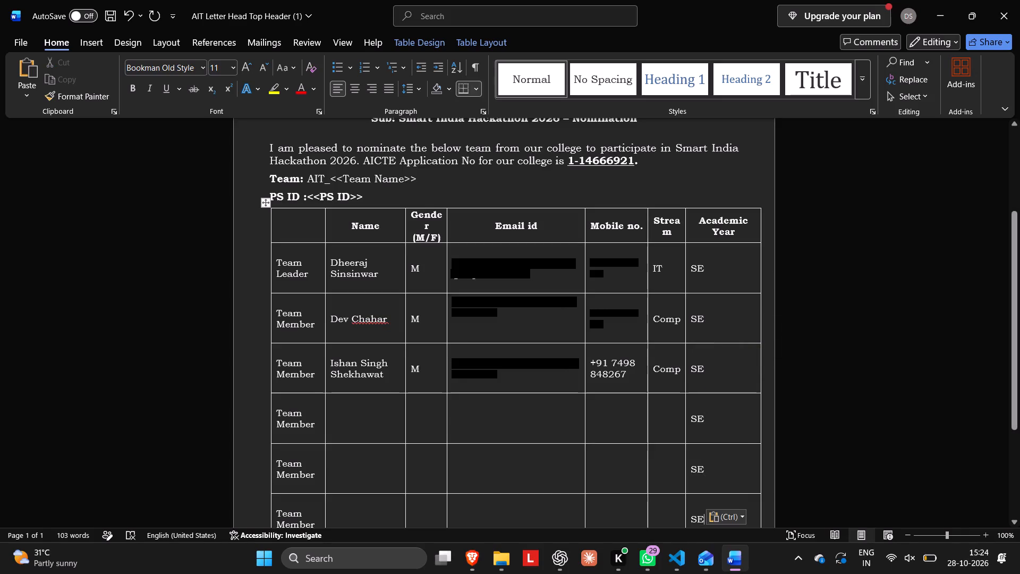
Copy Comp from the second Team Member's Stream cell into the Stream cells of the third, fourth and fifth Team Members.
left_click_drag(681, 374, 653, 370)
right_click(659, 367)
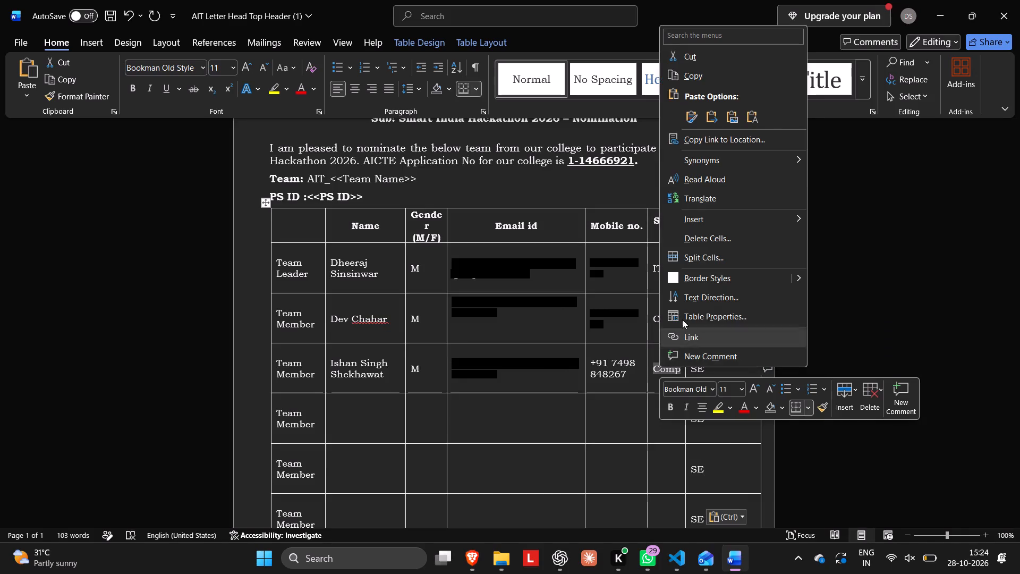
left_click(708, 80)
left_click(664, 443)
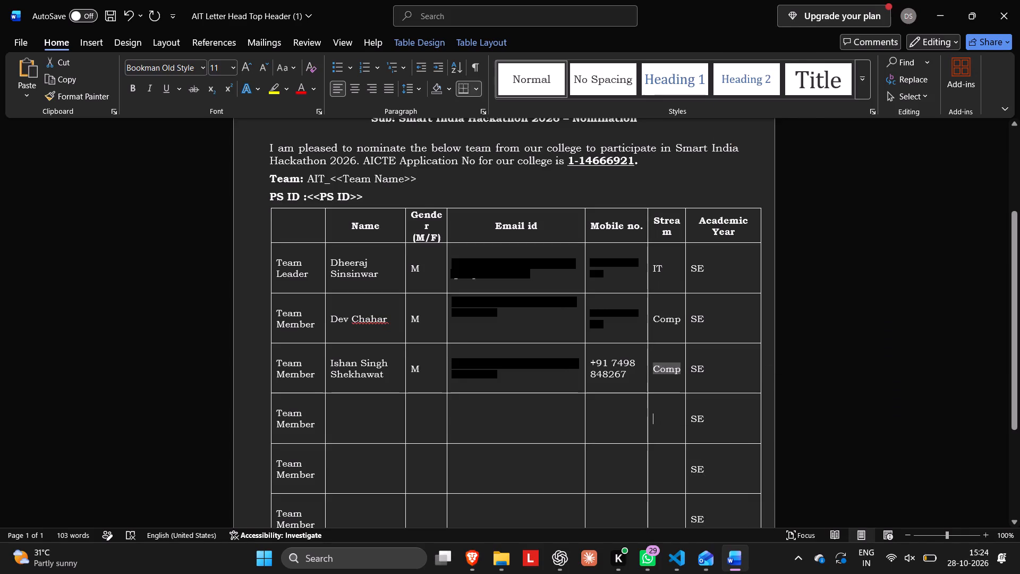
key("ctrl+v")
left_click(667, 463)
key("ctrl+v")
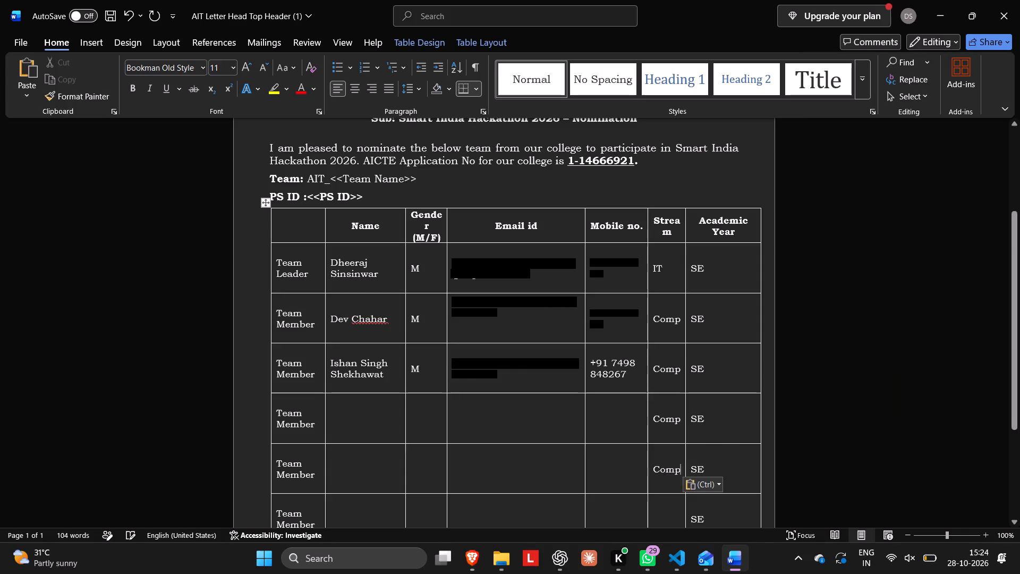
left_click(672, 514)
key("ctrl+v")
Move to the Mobile no. cell in the third Team Member's row.
scroll(591, 413, "down", 2)
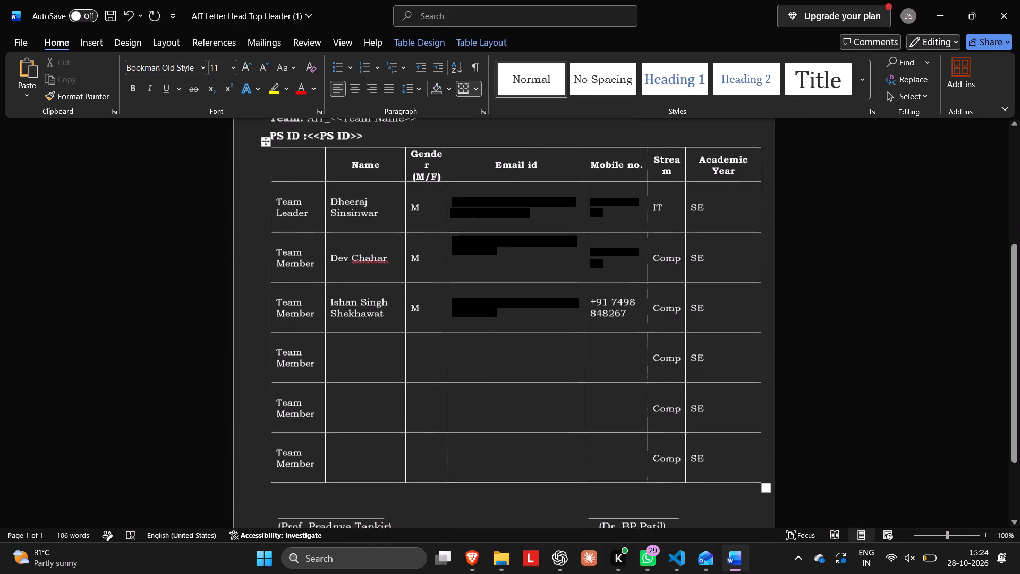
left_click(617, 451)
left_click(613, 335)
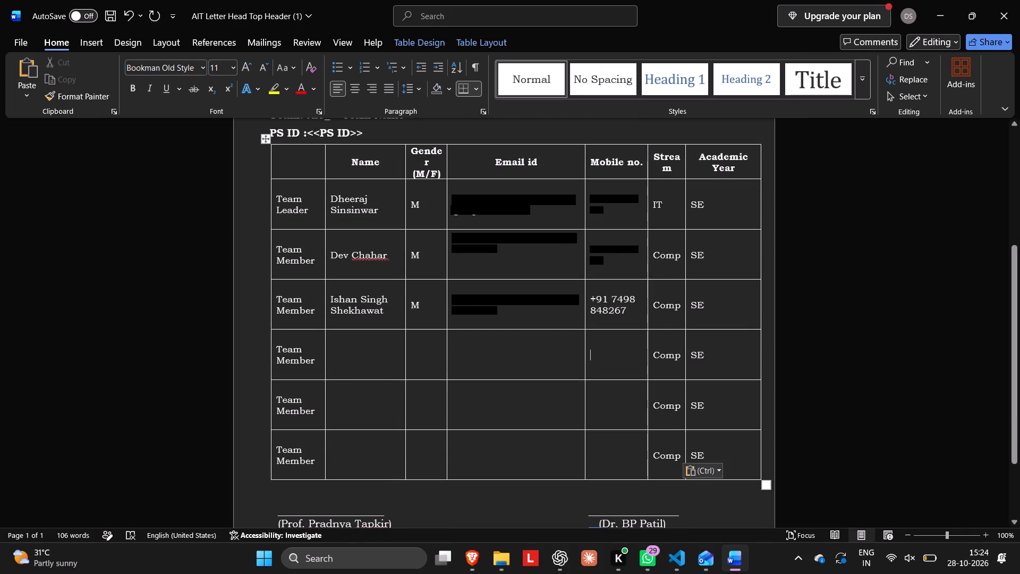
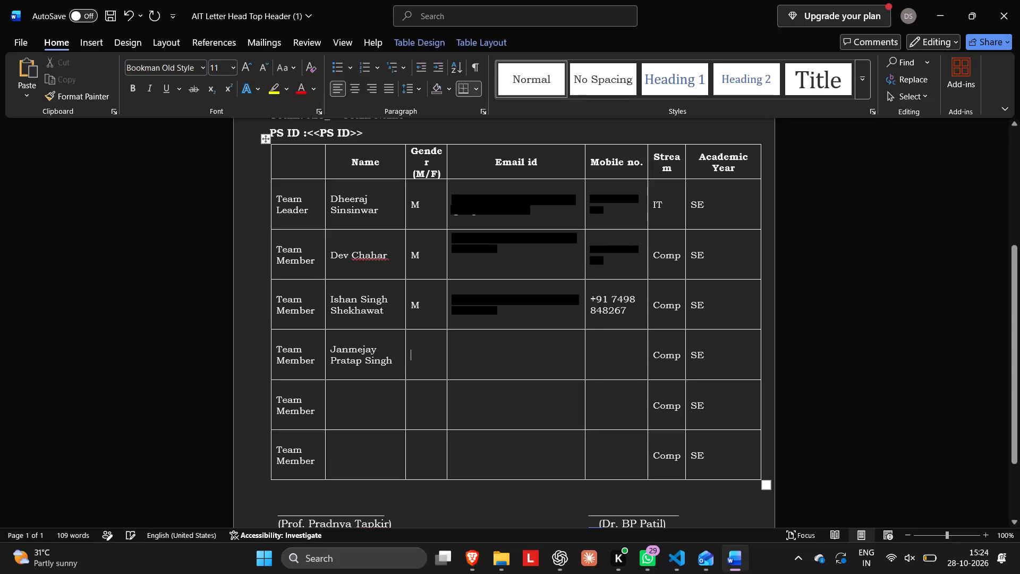
Enter M as the gender in the third Team Member's row and move to that row's Email id cell.
key("shift+m")
left_click(476, 359)
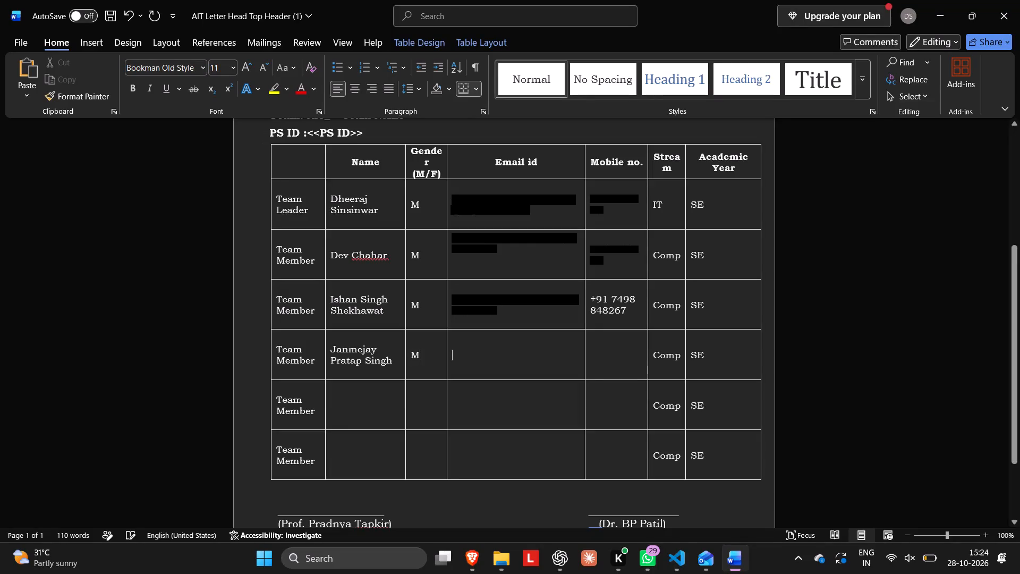
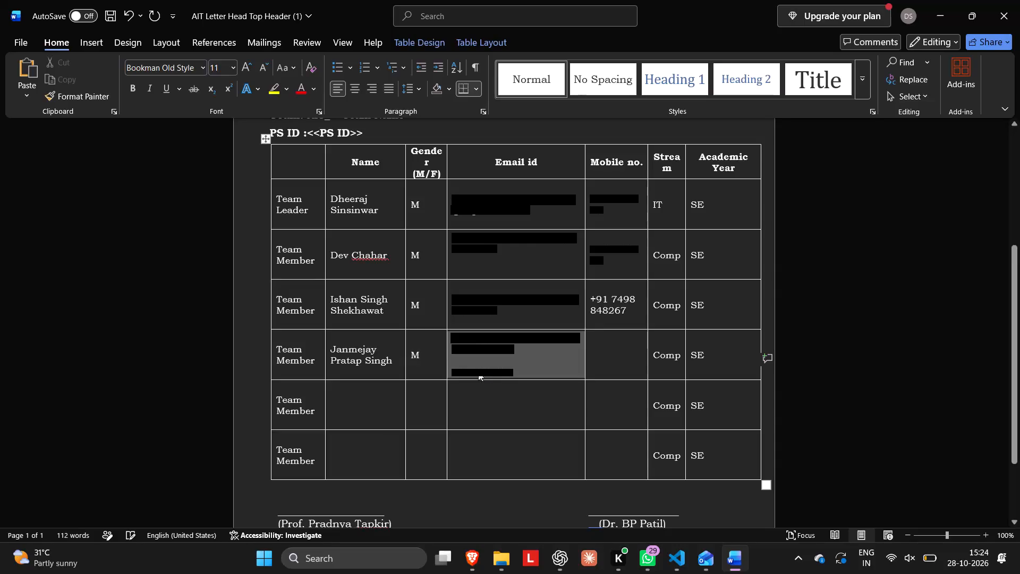
Move the phone number from the Email id cell to the Mobile no. cell in the third Team Member's row.
left_click(526, 366)
left_click_drag(524, 372, 445, 368)
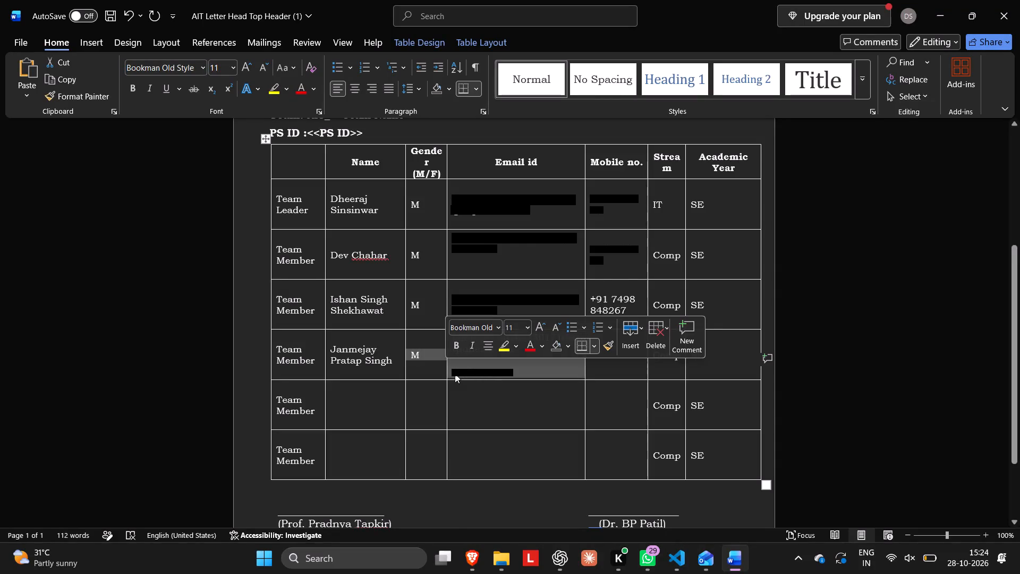
left_click(505, 366)
left_click_drag(525, 373, 449, 373)
key("ctrl+x")
left_click(618, 355)
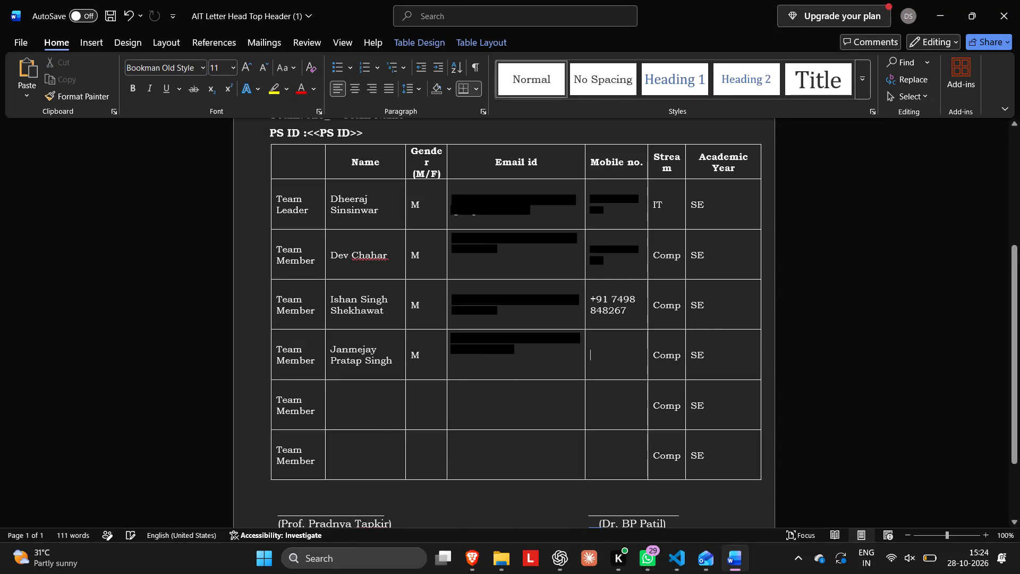
key("ctrl+v")
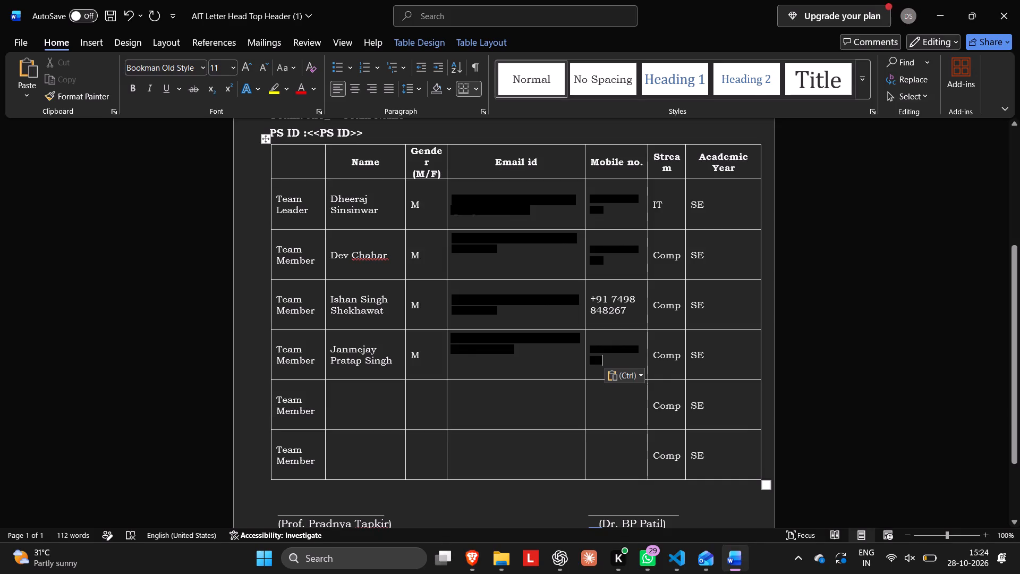
Go to the empty Name cell in the fourth Team Member's row.
left_click(348, 391)
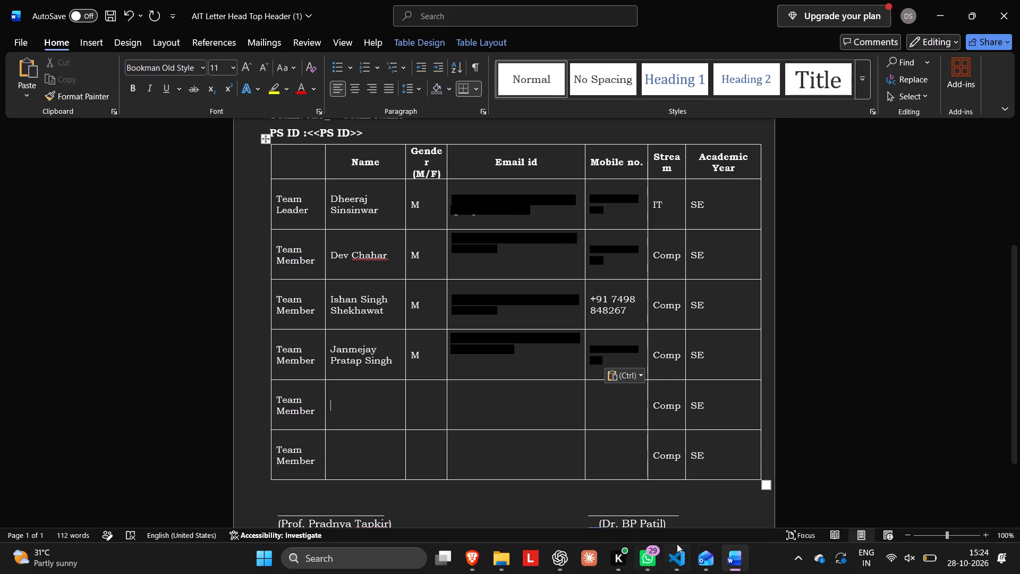
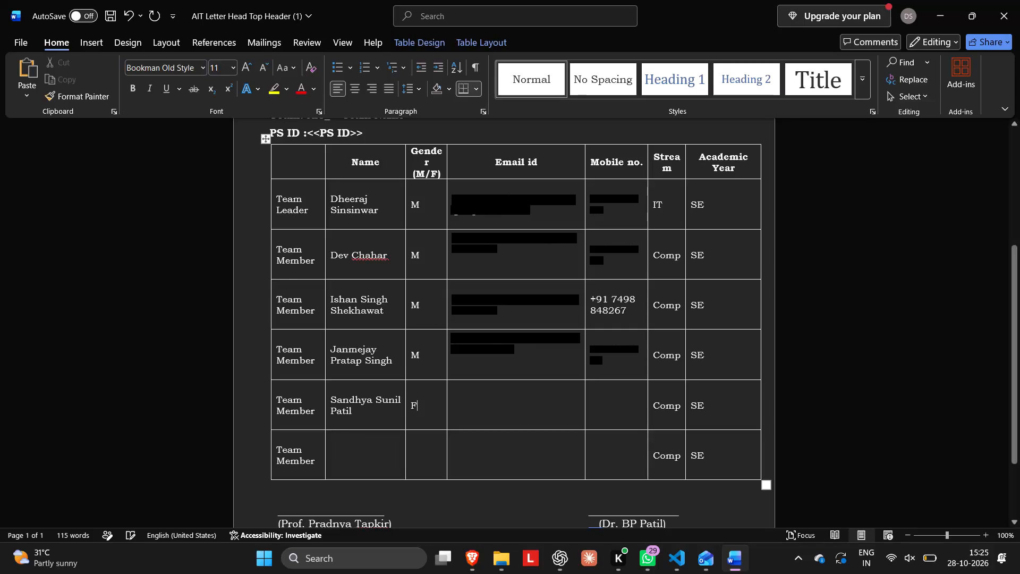
Go to the empty Email id cell in the fourth Team Member's row.
left_click(480, 393)
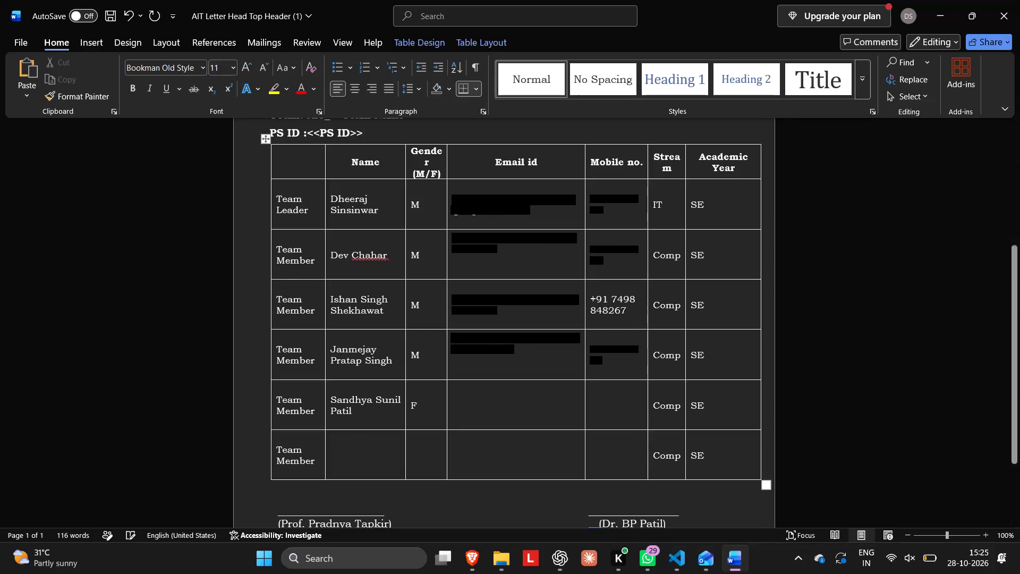
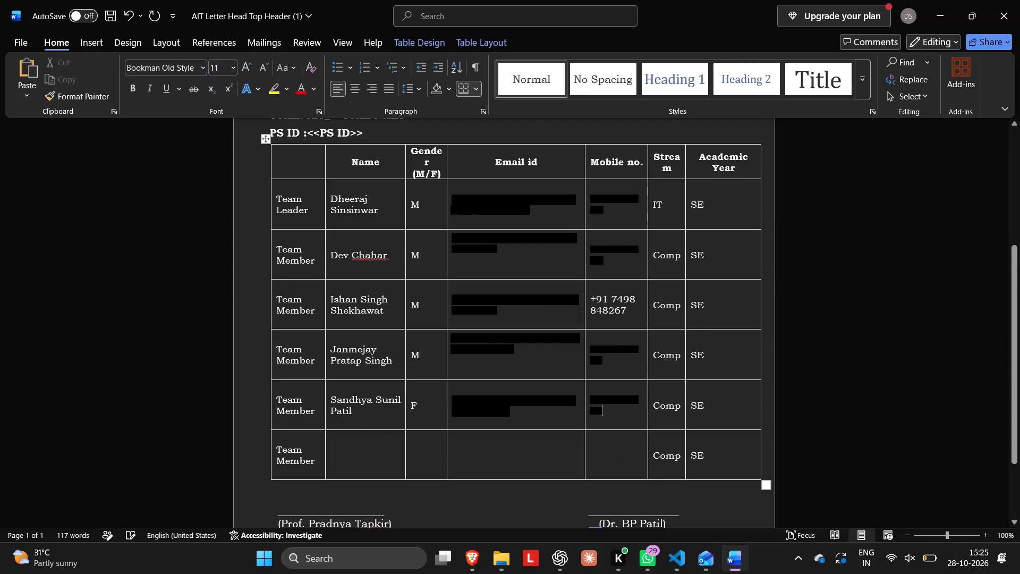
Delete the +91 country code from the Mobile no. cell in the second Team Member's row.
left_click_drag(607, 299, 585, 299)
left_click(606, 302)
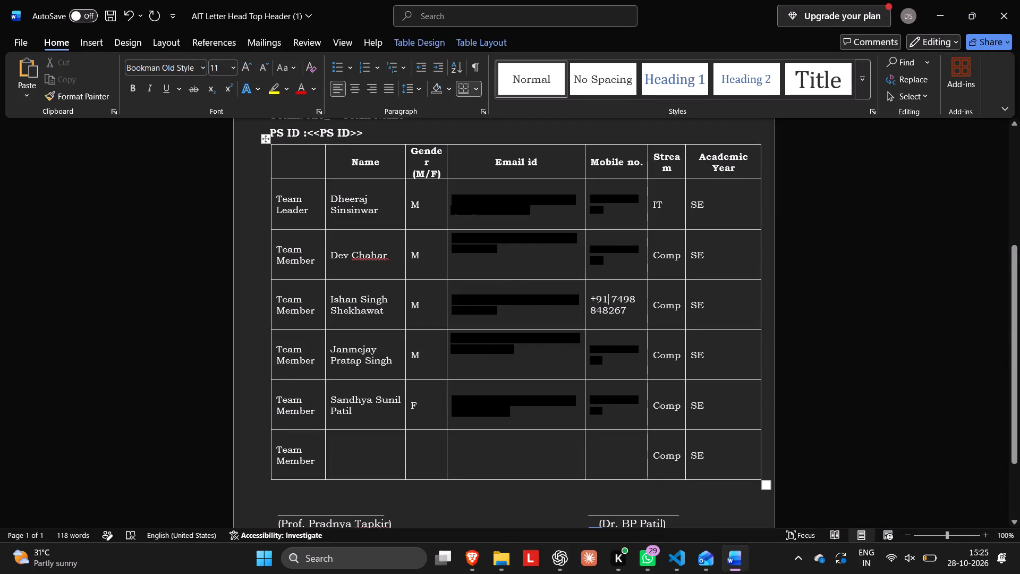
left_click(606, 298)
key("BackSpace")
key("BackSpace")
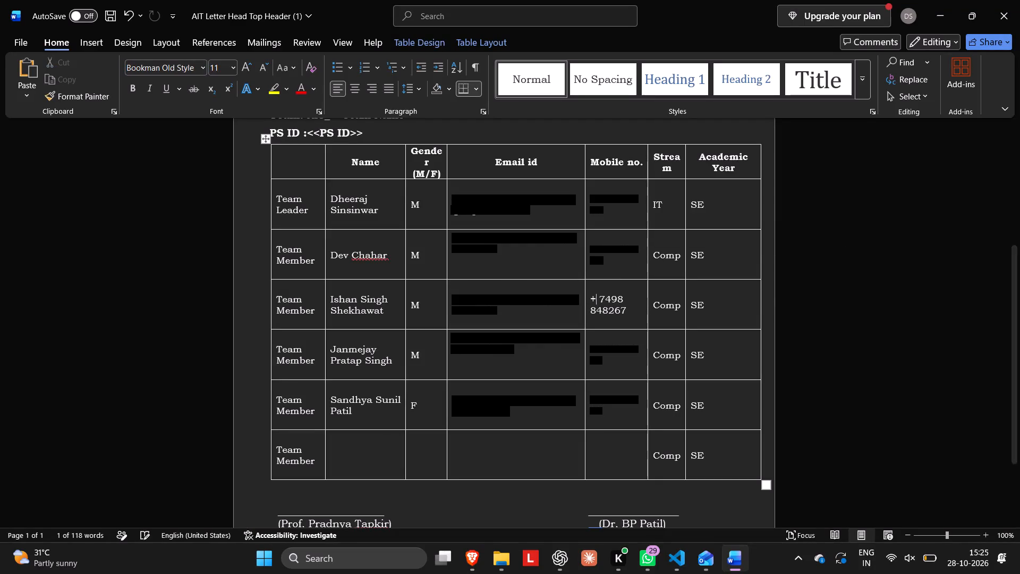
key("BackSpace")
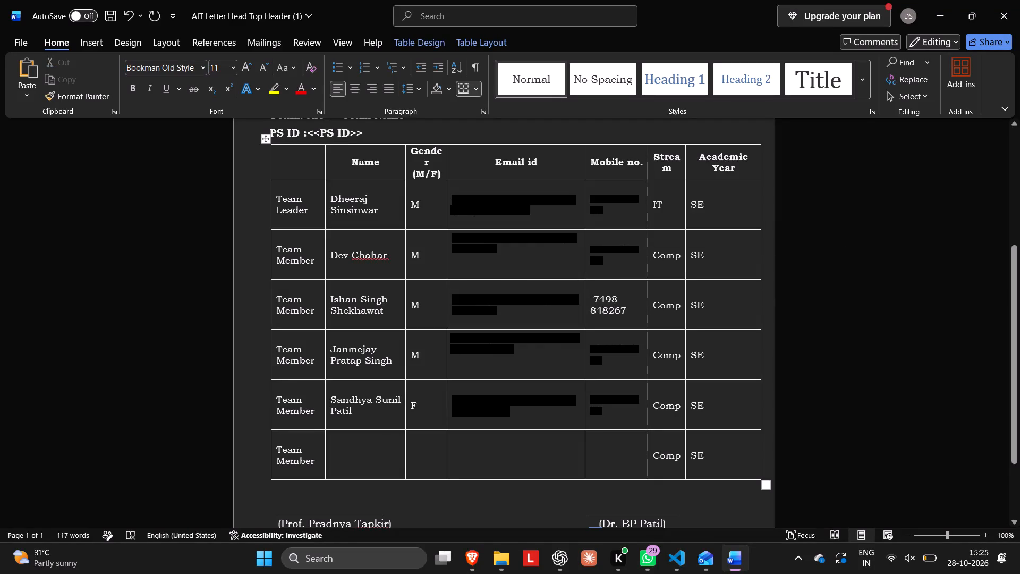
key("BackSpace")
key("BackSpace")
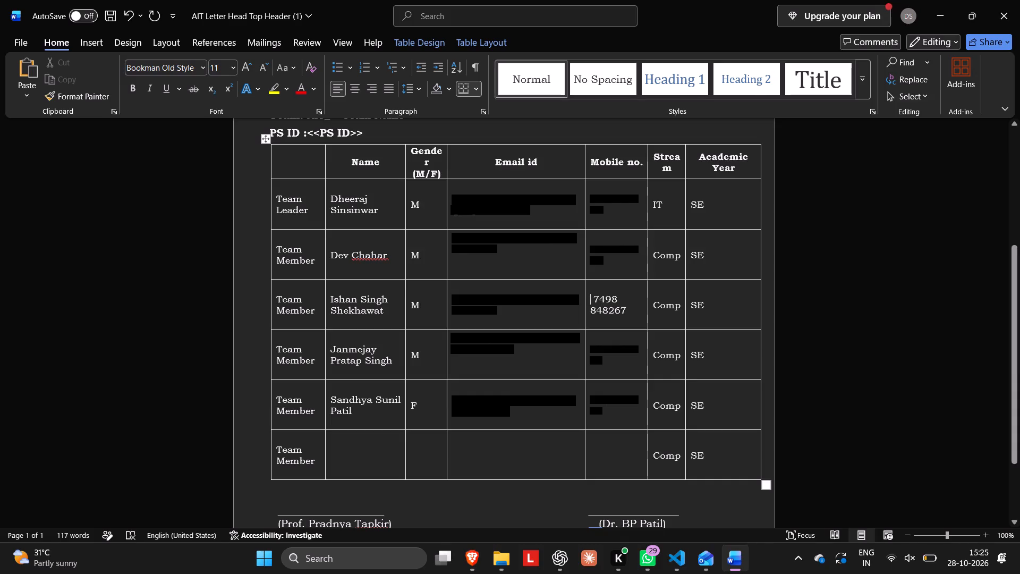
Go to the empty Mobile no. cell in the last Team Member's row.
left_click(620, 454)
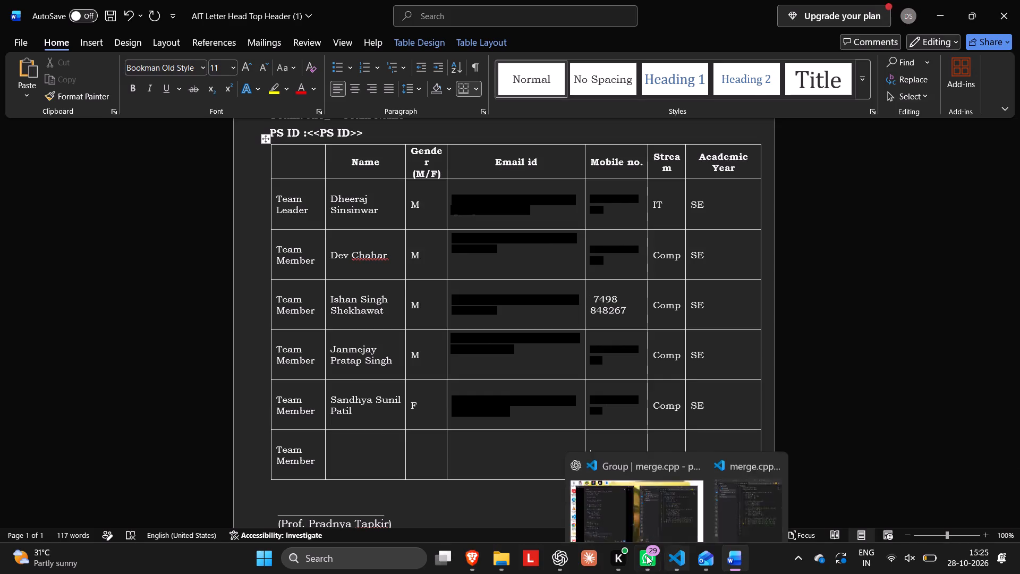
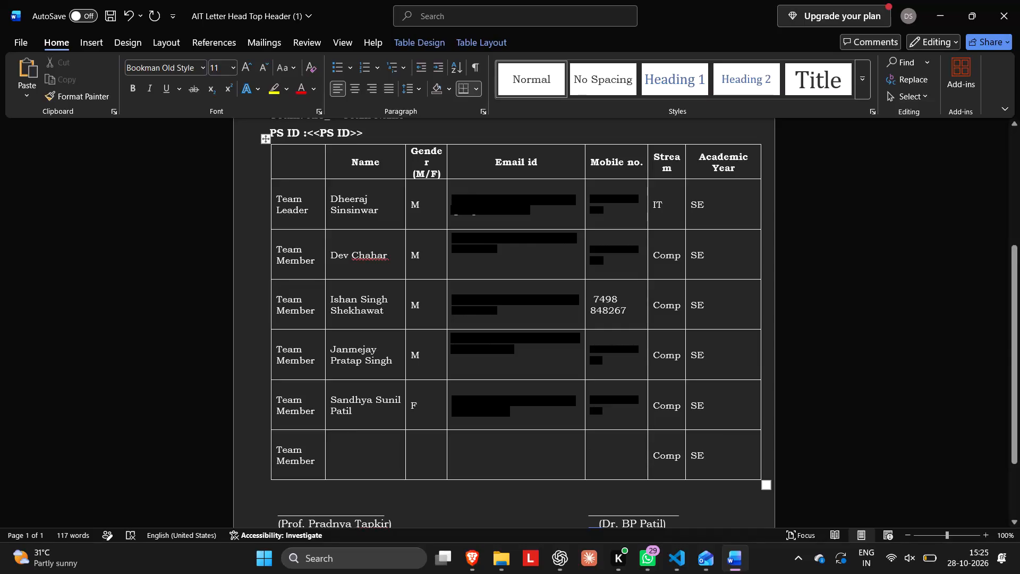
Go to the empty Email id cell in the last Team Member's row.
left_click(495, 452)
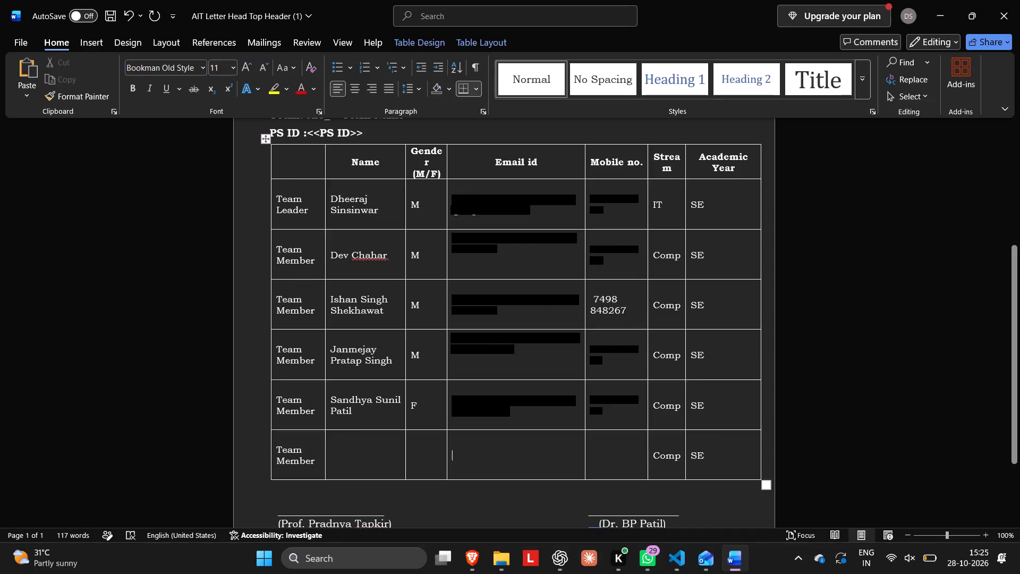
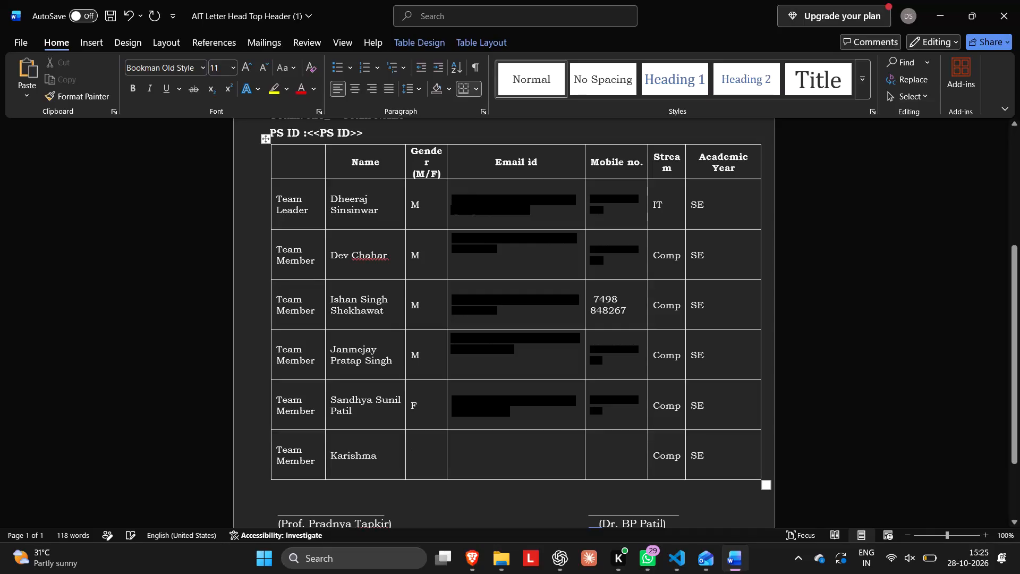
Enter F as the gender in the last Team Member's row, then go to that row's empty Email id cell.
key("shift+f")
left_click(484, 447)
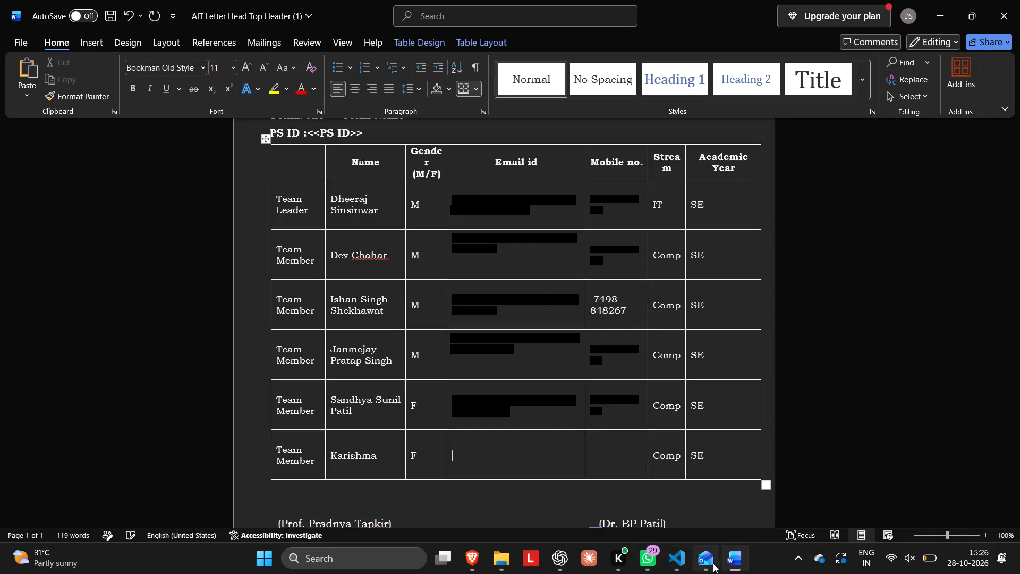
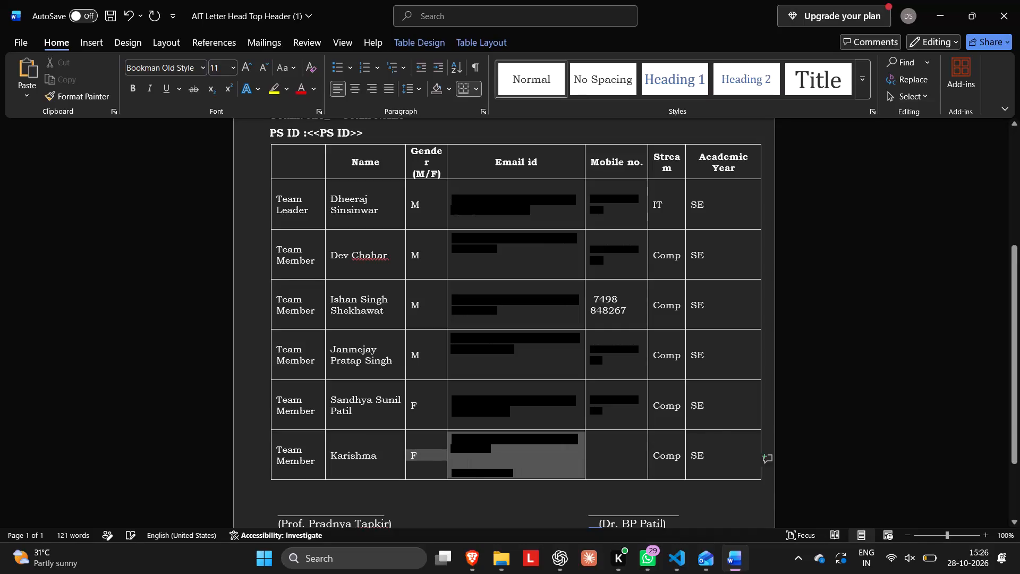
Move the mobile number from the Email id cell in the last Team Member's row into that row's Mobile no. cell.
left_click(467, 465)
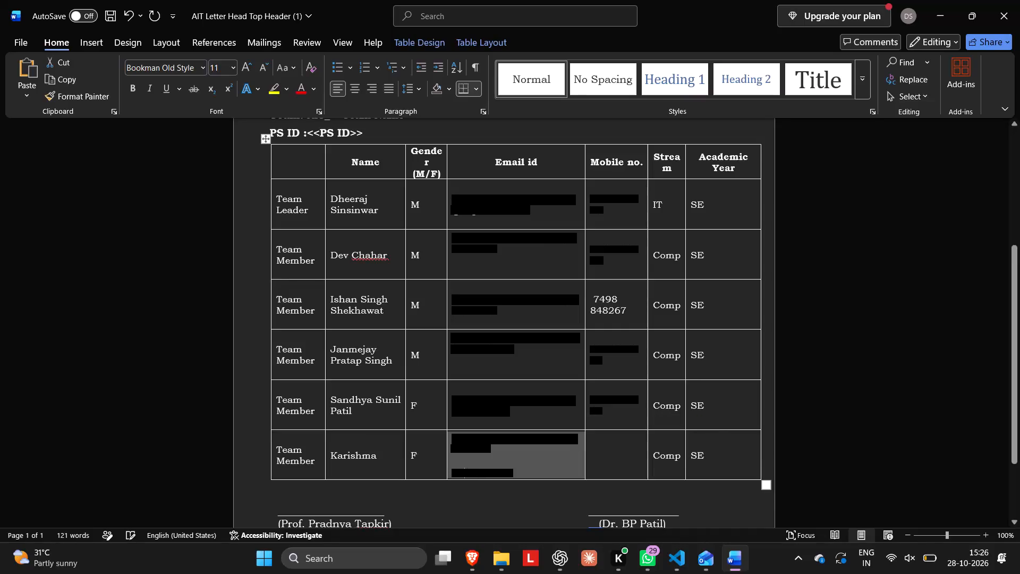
left_click_drag(513, 471, 449, 471)
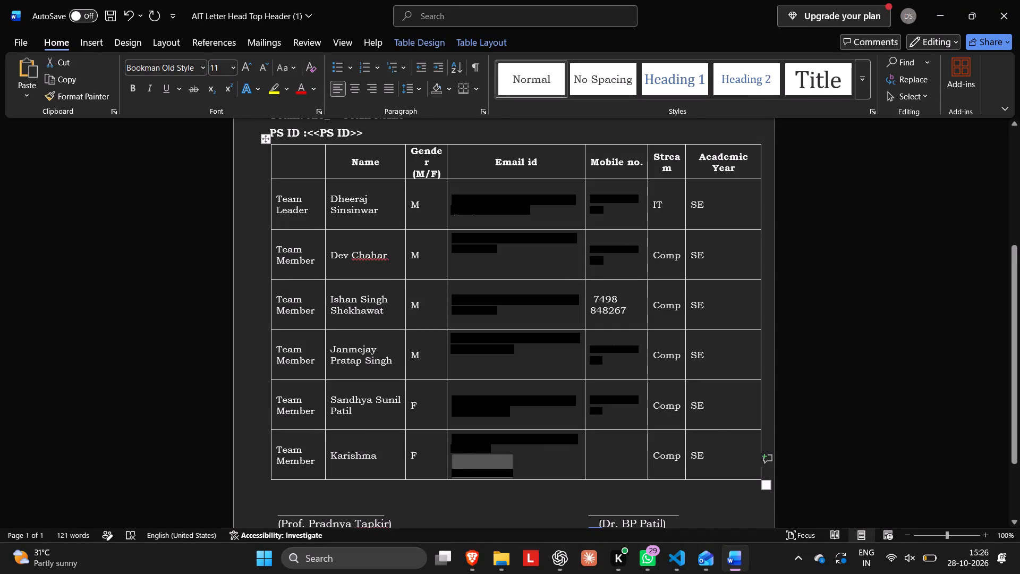
key("ctrl+x")
left_click(622, 449)
key("ctrl+v")
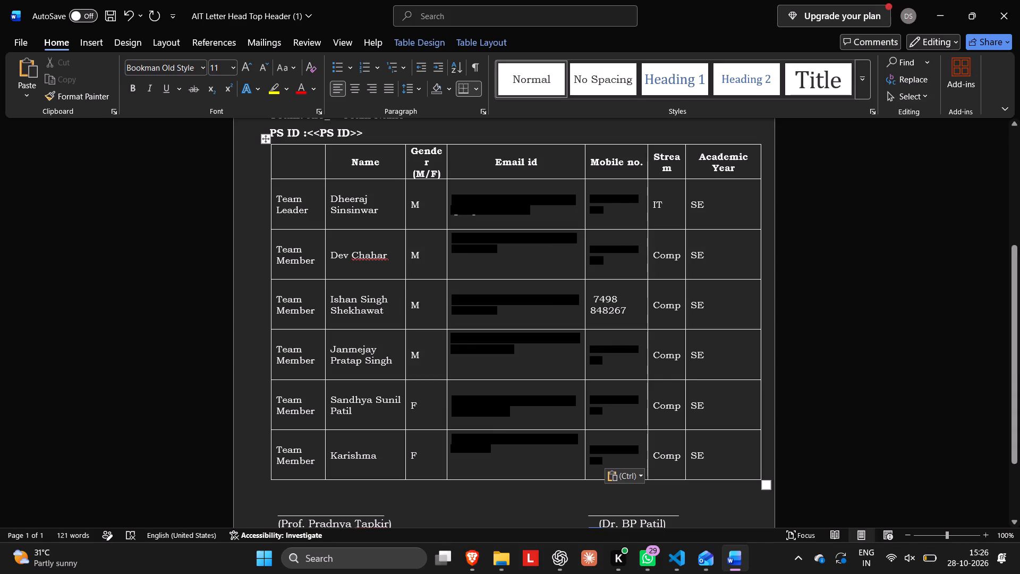
Save the nomination letter.
key("ctrl+s")
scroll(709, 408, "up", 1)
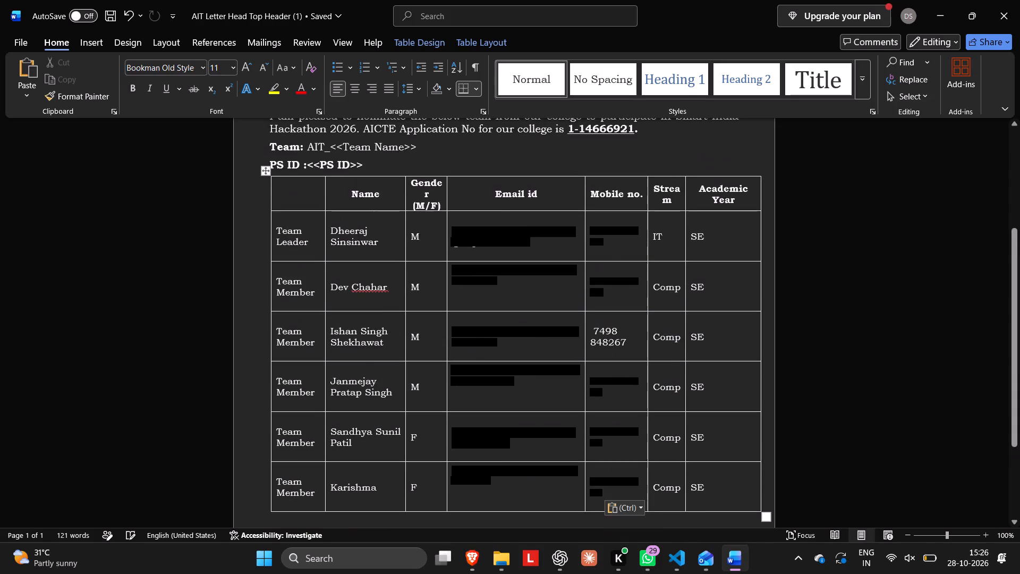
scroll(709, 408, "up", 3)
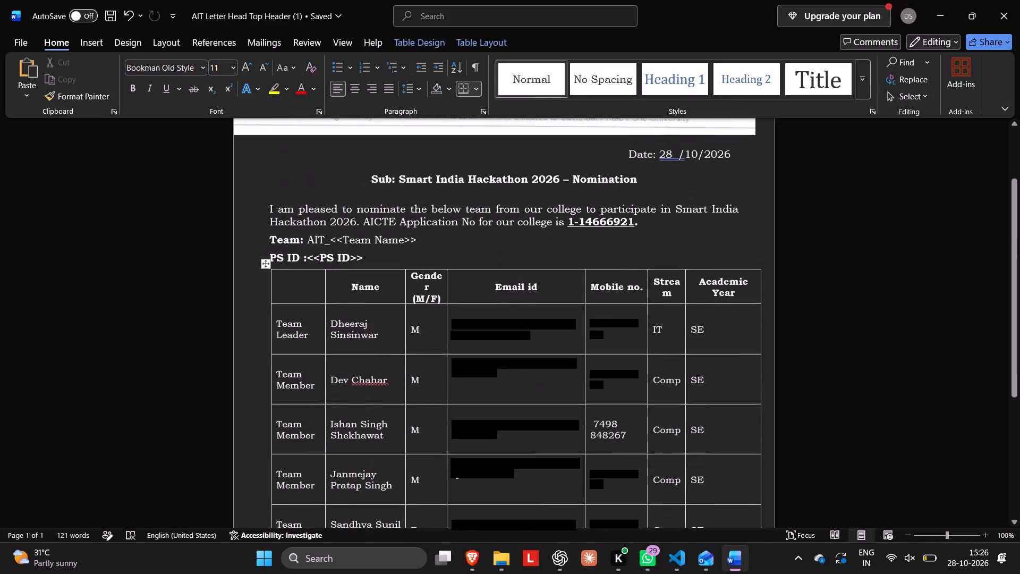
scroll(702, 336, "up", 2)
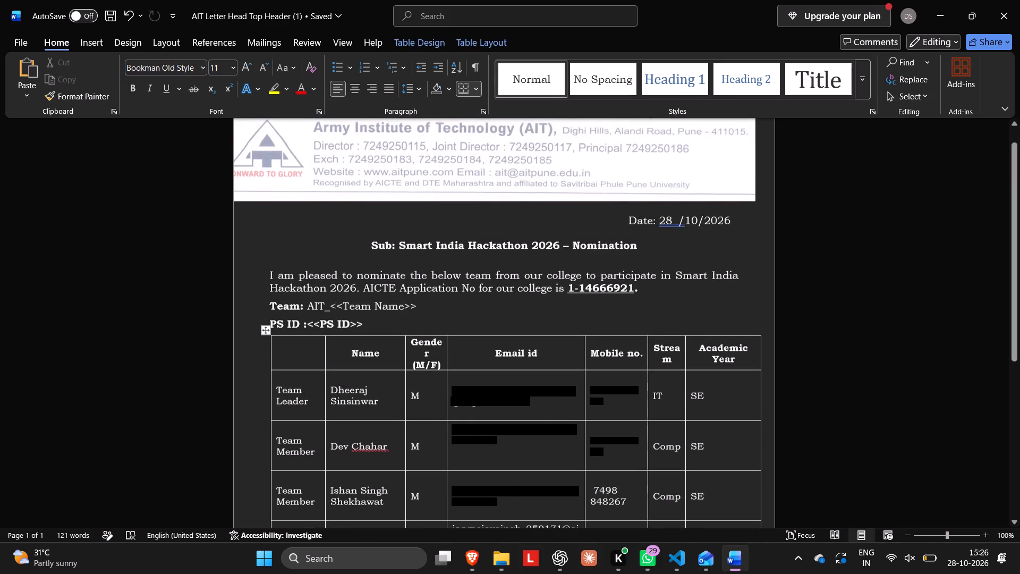
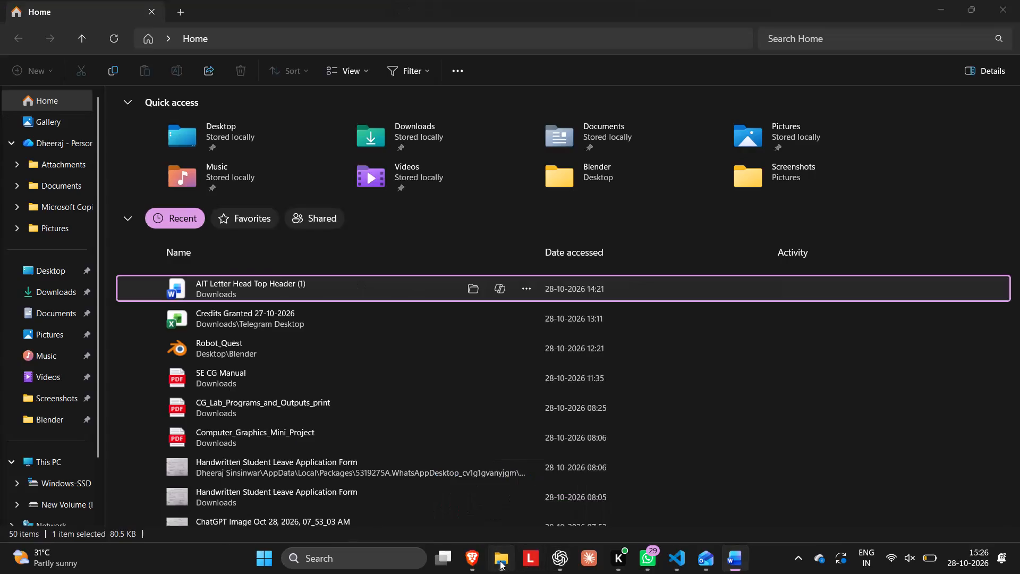
Copy the "AIT Letter Head Top Header (1)" Word document from the recent files in File Explorer.
left_click(390, 288)
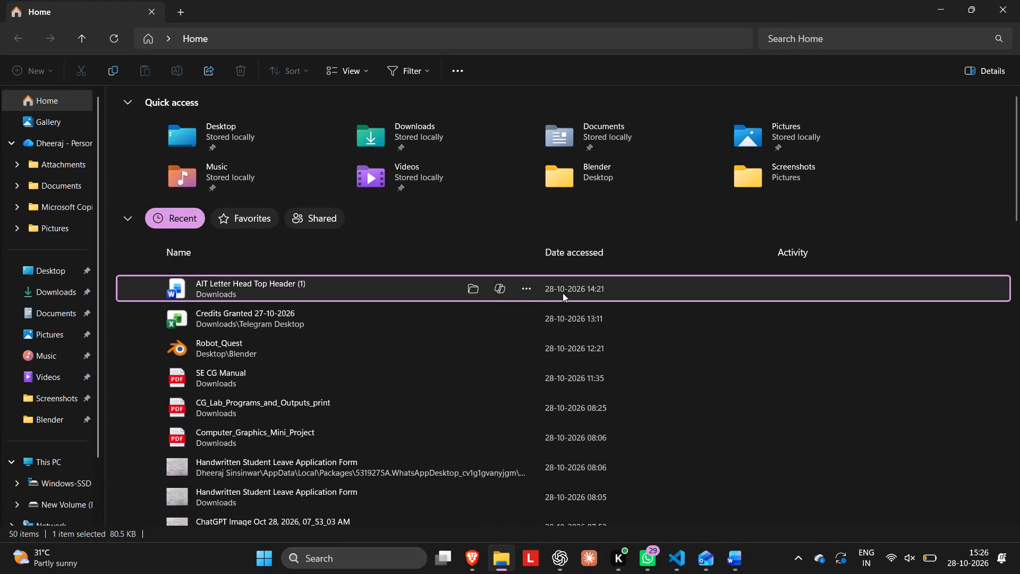
left_click(530, 288)
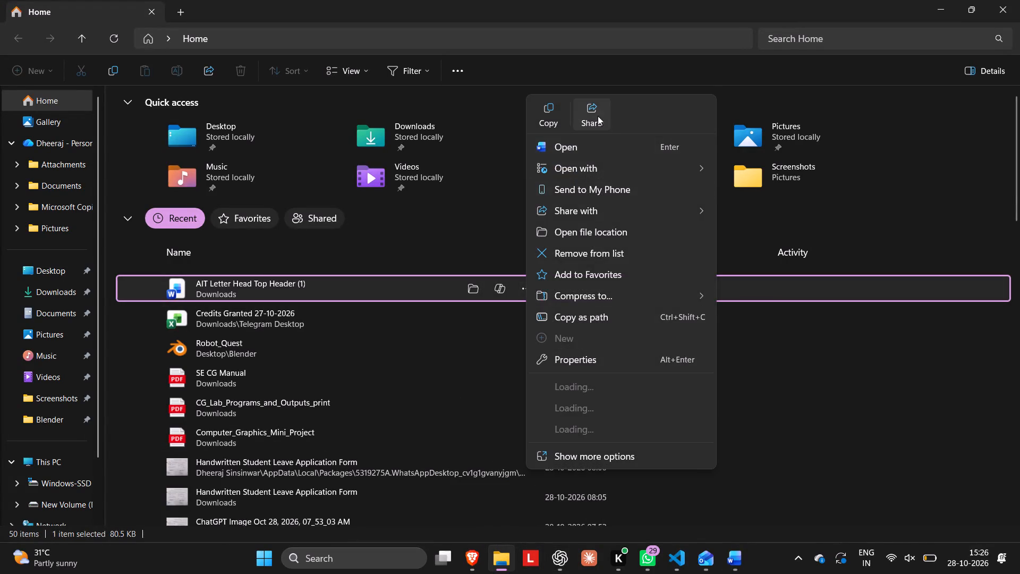
left_click(556, 115)
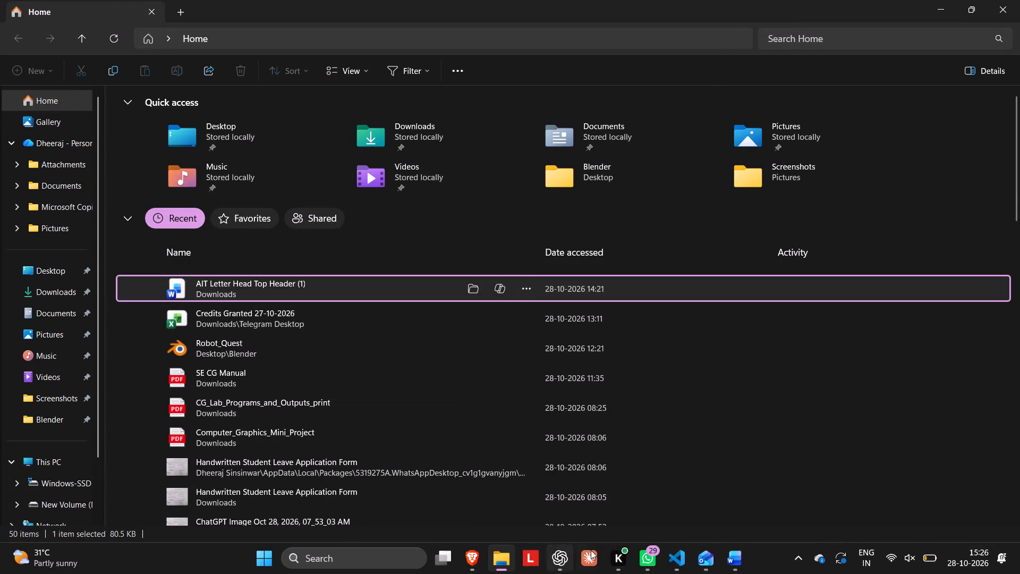
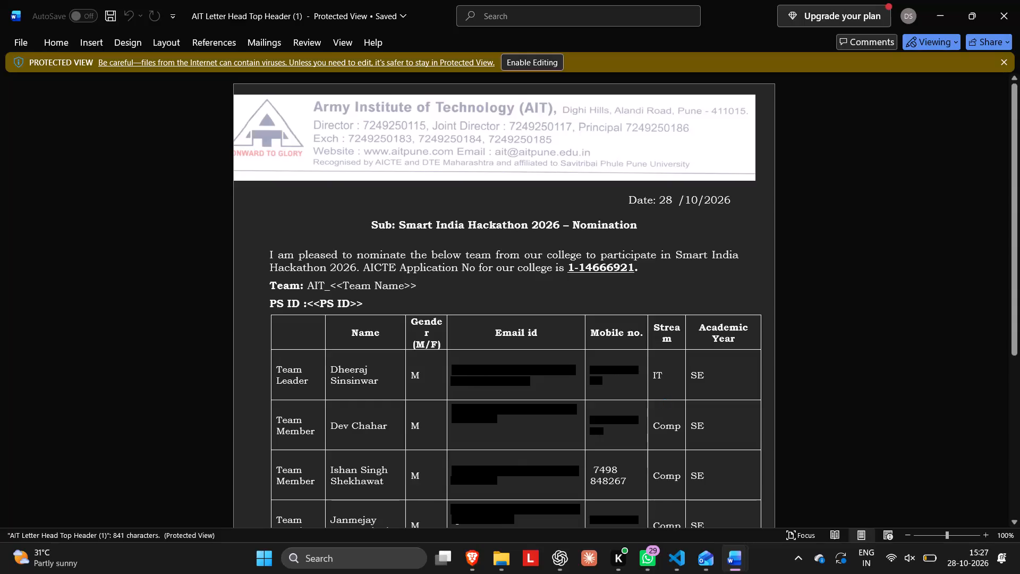
Review the reopened nomination letter from the letterhead through the team members' table to the signature lines.
scroll(657, 400, "down", 1)
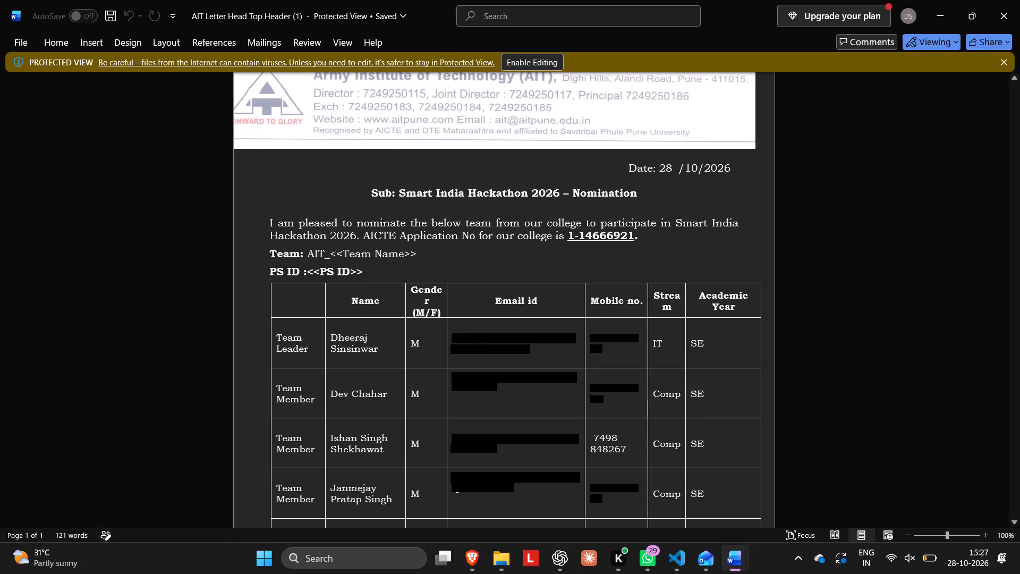
scroll(601, 288, "up", 3)
scroll(601, 288, "down", 8)
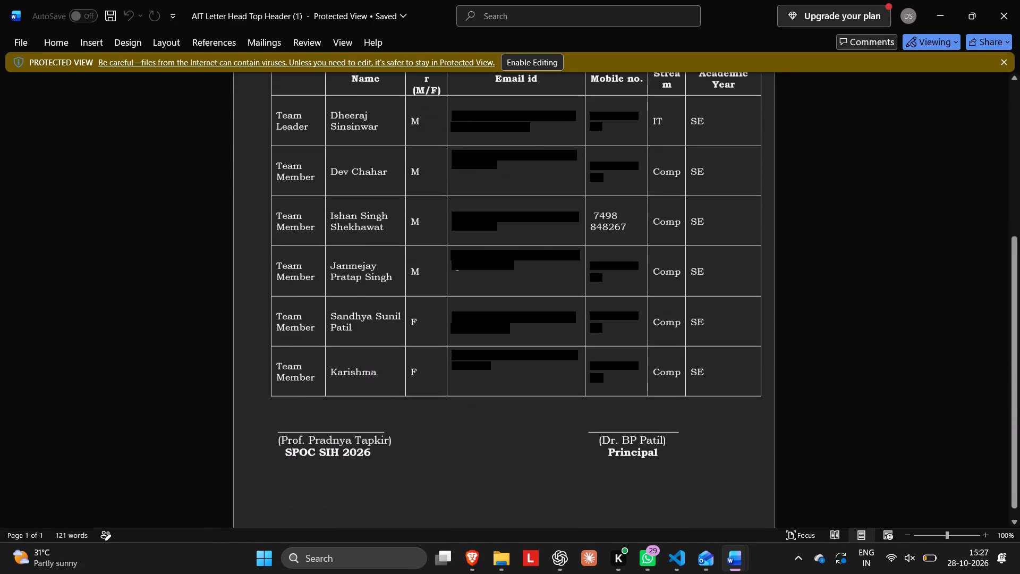
scroll(581, 381, "down", 3)
scroll(581, 382, "up", 1)
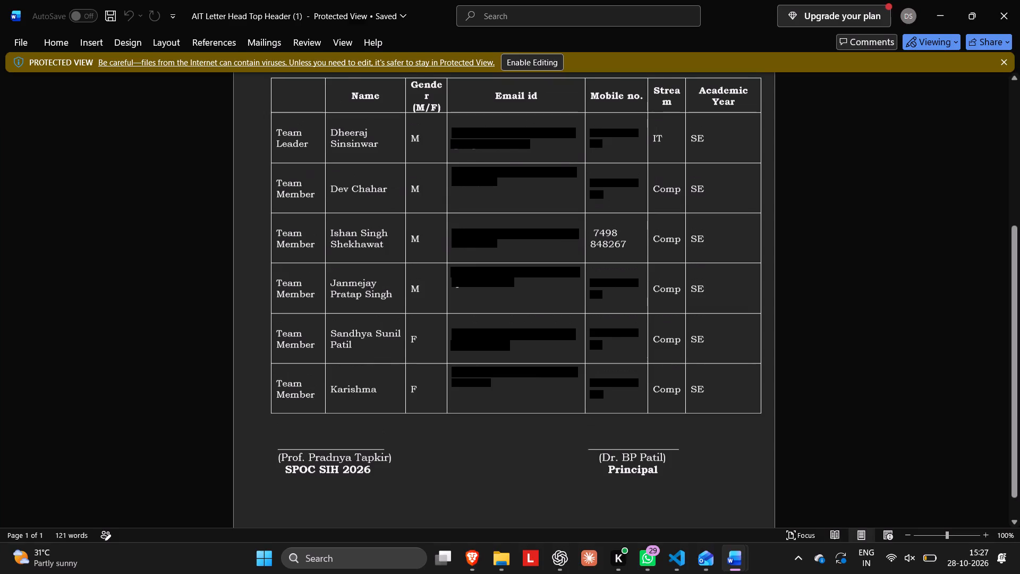
scroll(581, 382, "up", 3)
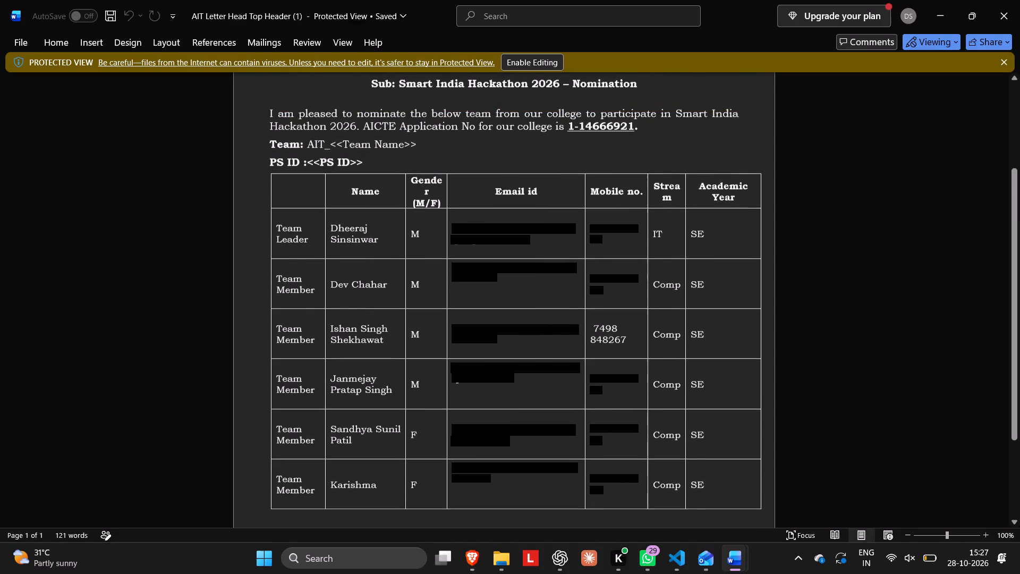
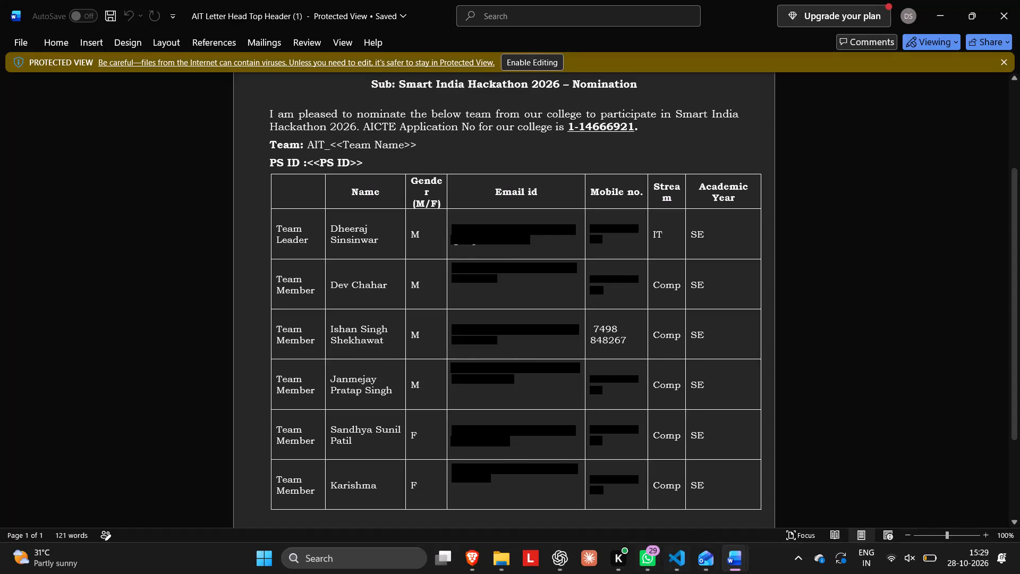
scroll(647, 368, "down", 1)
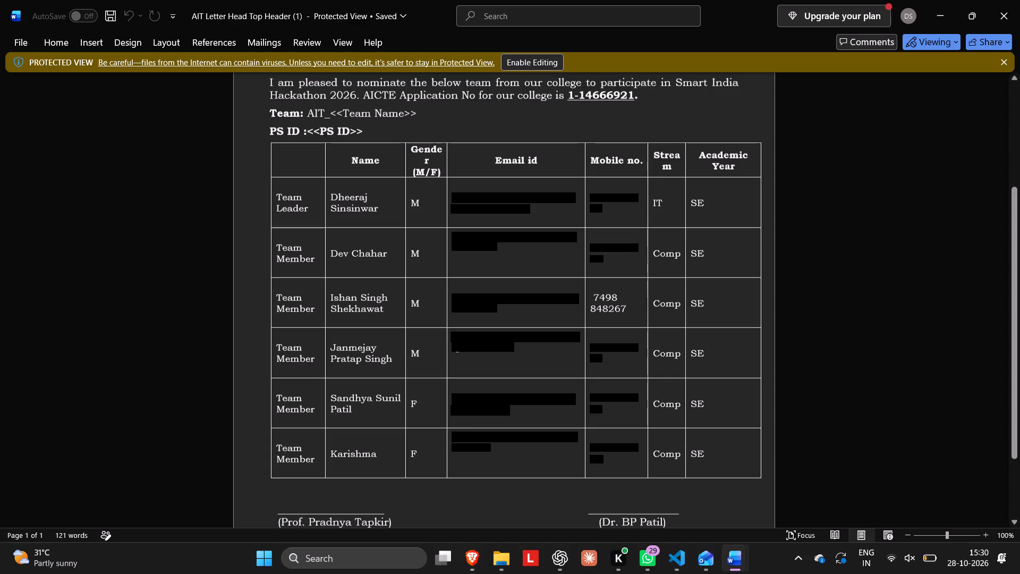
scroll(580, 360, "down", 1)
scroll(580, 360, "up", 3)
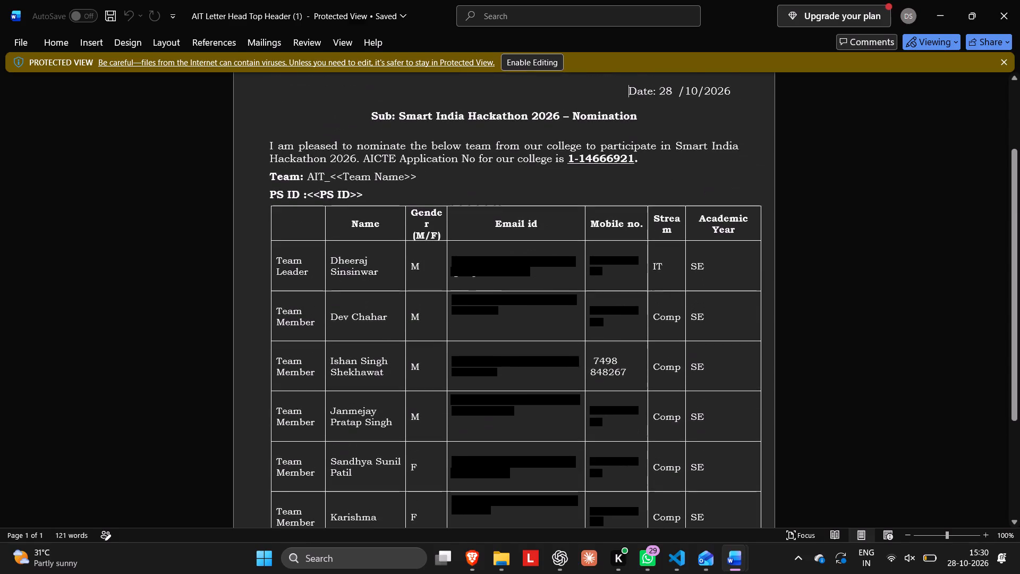
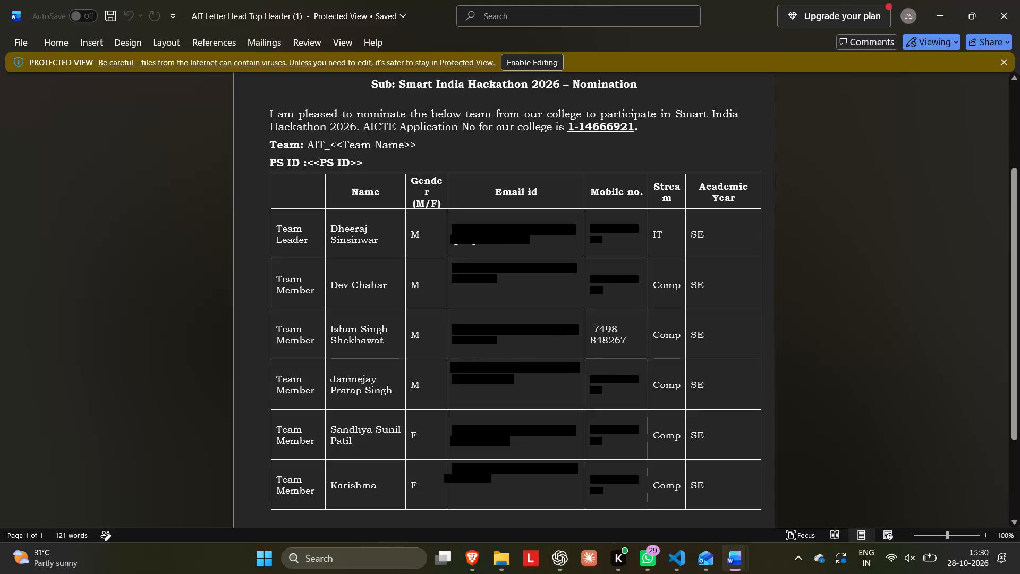
Switch from the nomination letter to WhatsApp.
left_click(654, 568)
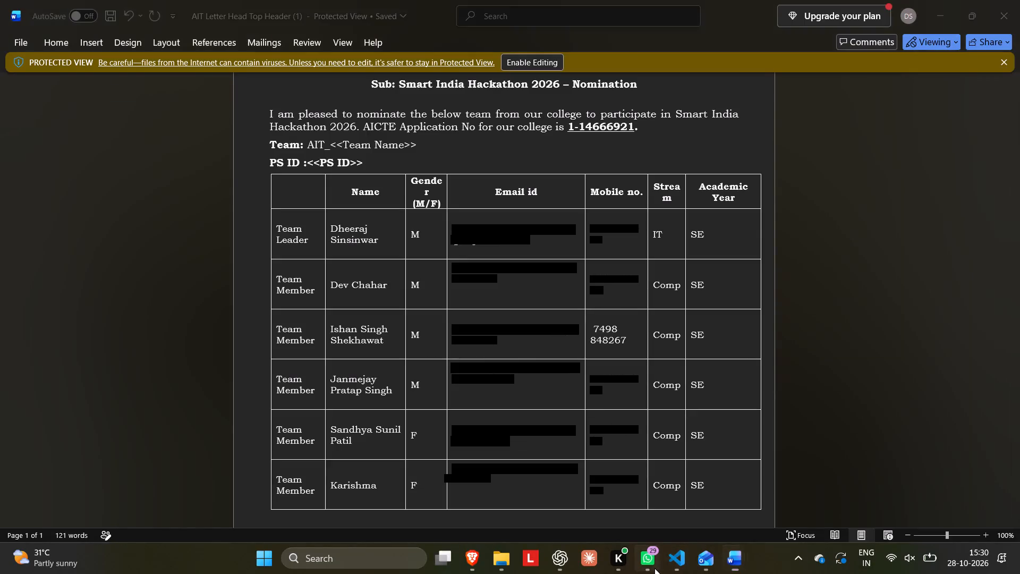
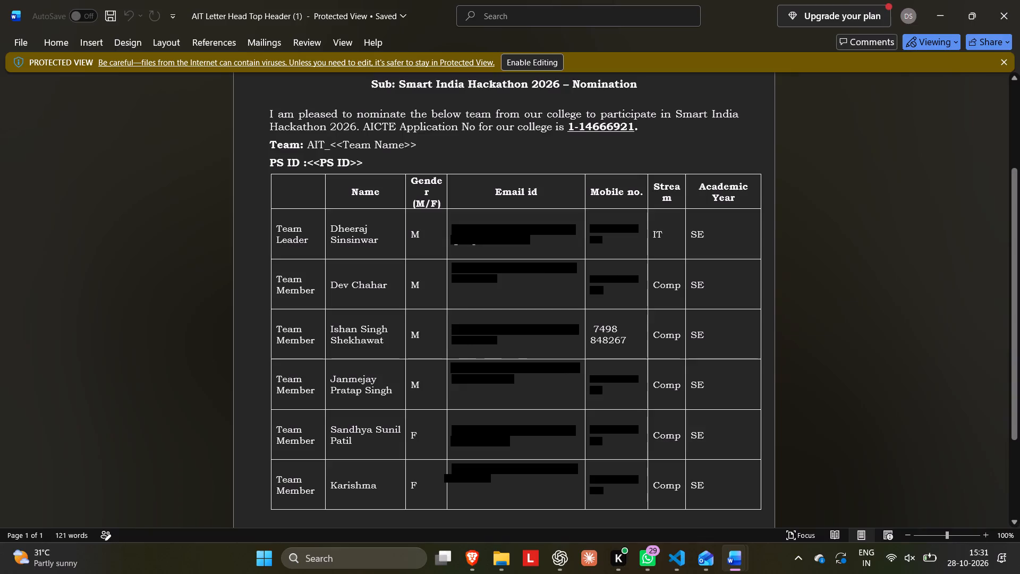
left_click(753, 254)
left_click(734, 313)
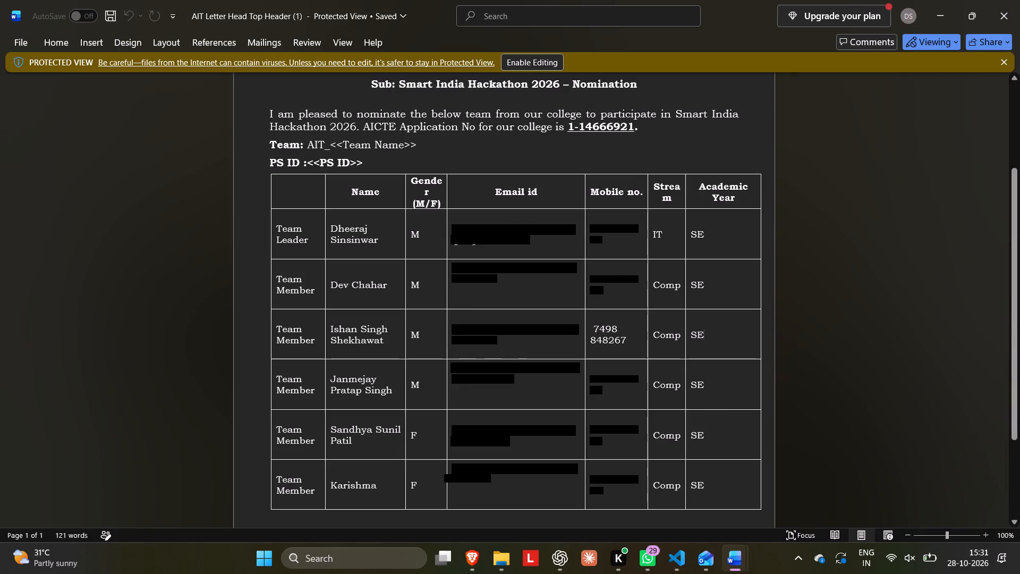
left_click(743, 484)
Close both Word windows of the nomination letter, first the Protected View copy and finally the editable document.
left_click(737, 567)
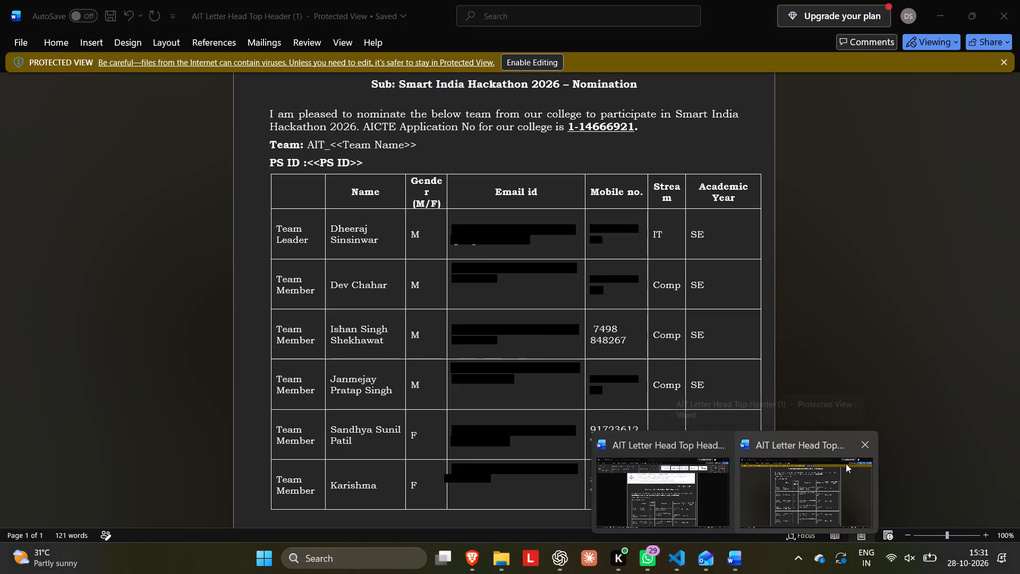
left_click(863, 449)
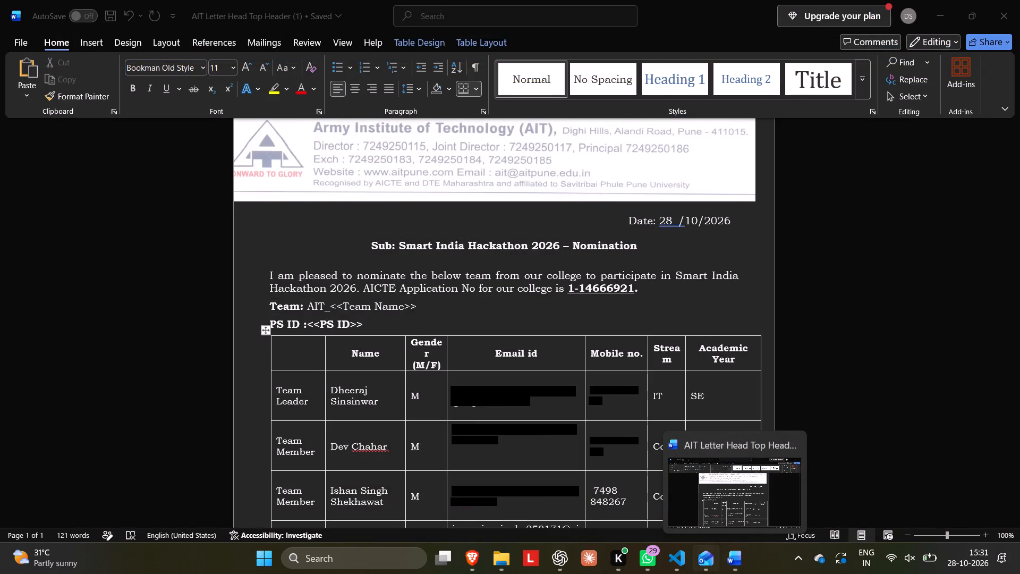
left_click(737, 559)
left_click(1019, 0)
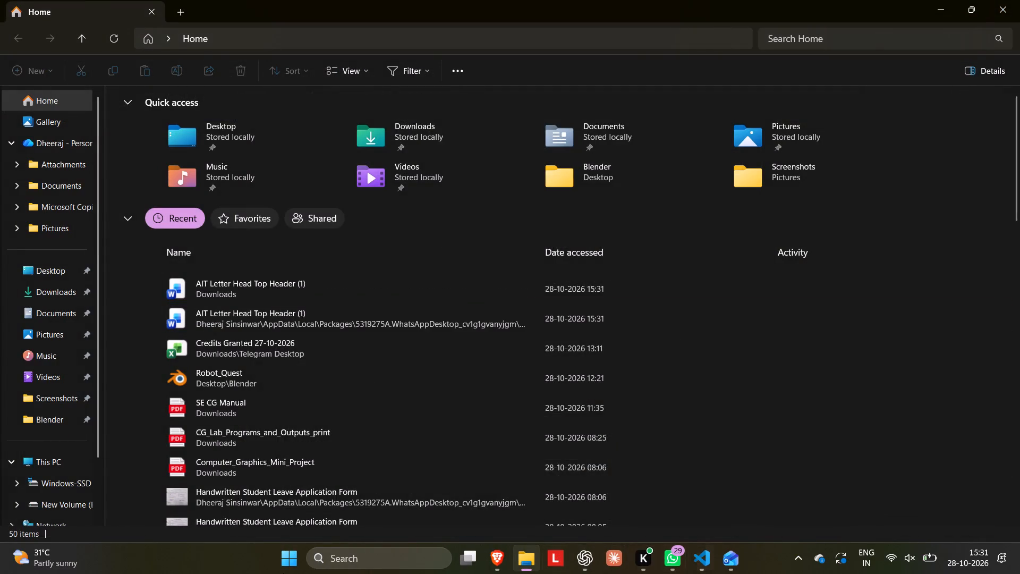
Open Windows search.
left_click(325, 557)
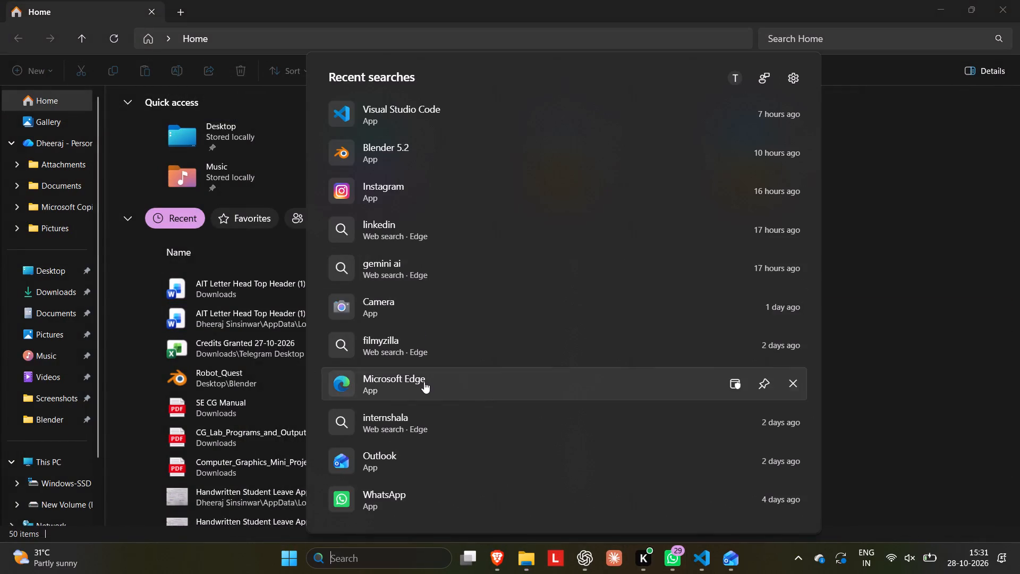
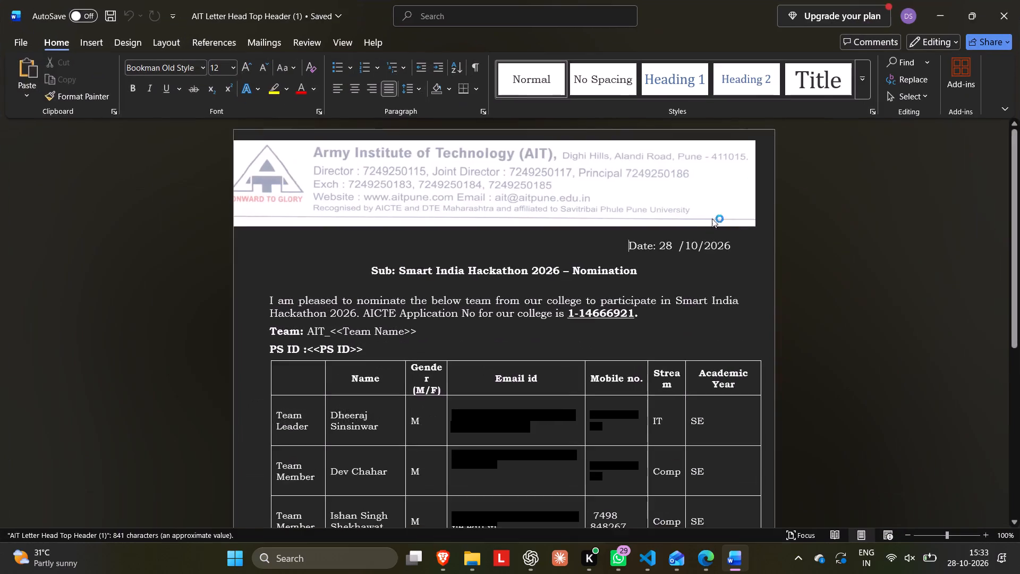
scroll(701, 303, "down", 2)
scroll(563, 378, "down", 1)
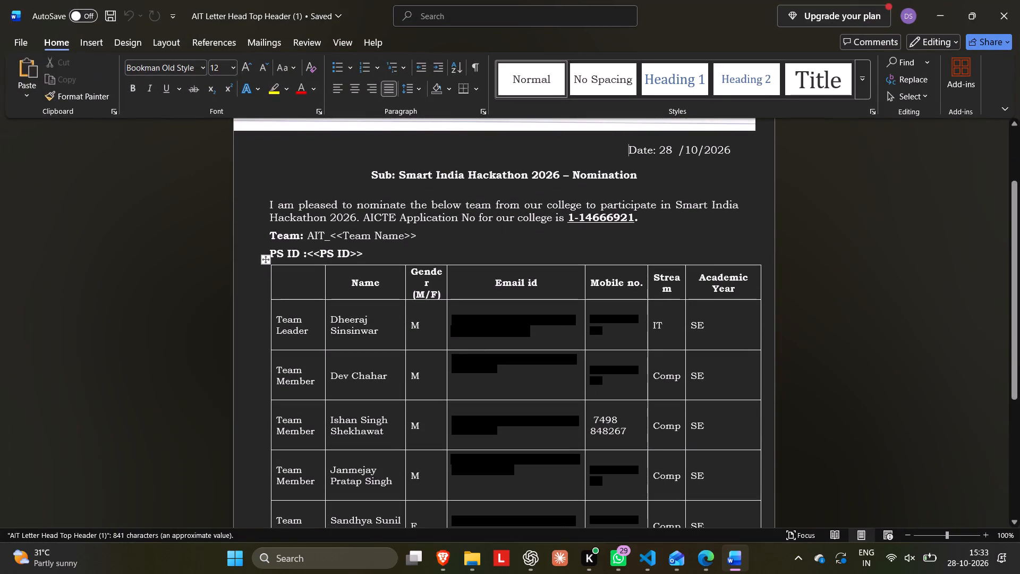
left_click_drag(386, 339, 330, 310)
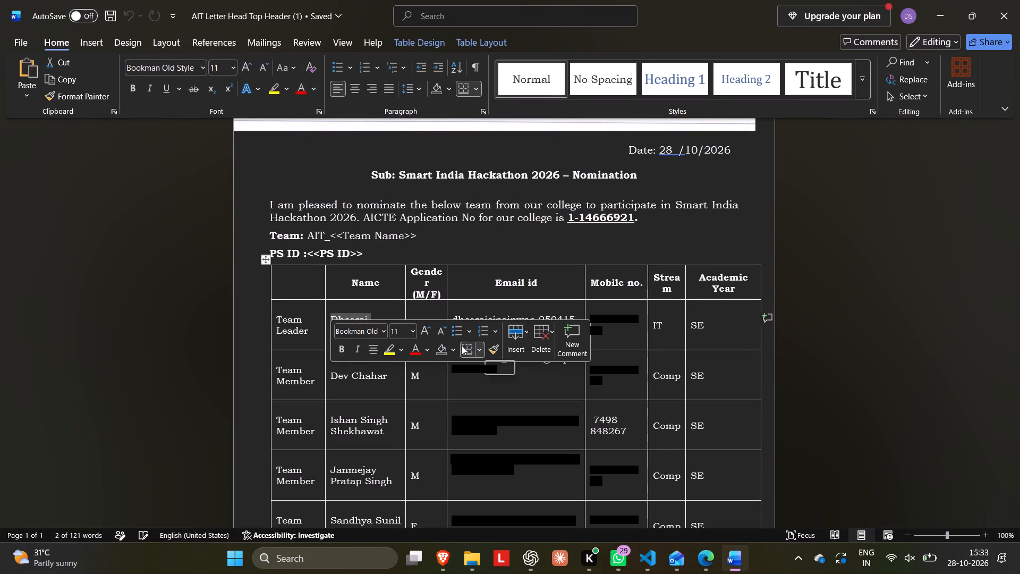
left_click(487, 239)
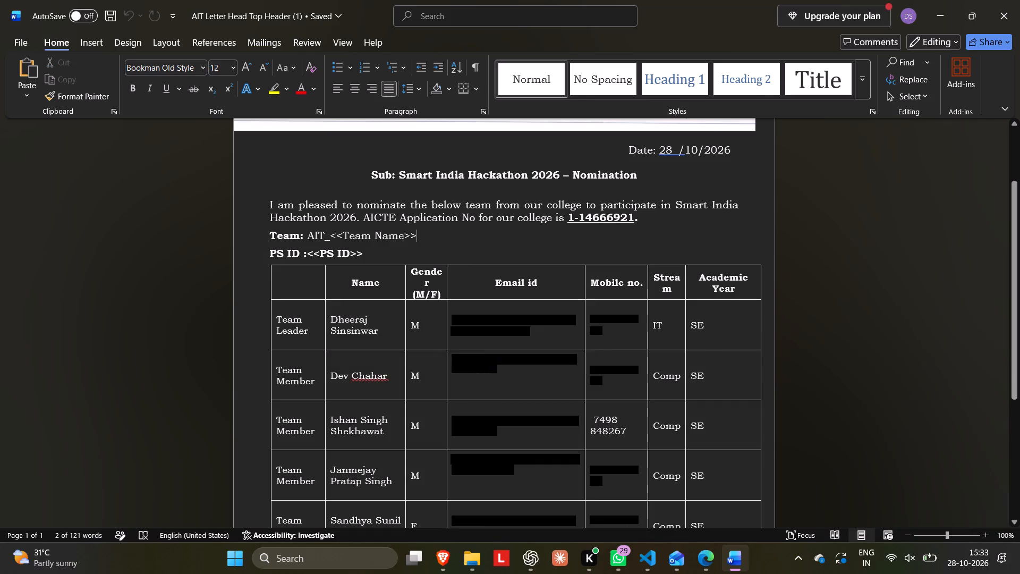
Select the <<Team Name>> placeholder after "AIT_" on the Team line of the nomination letter.
left_click(381, 340)
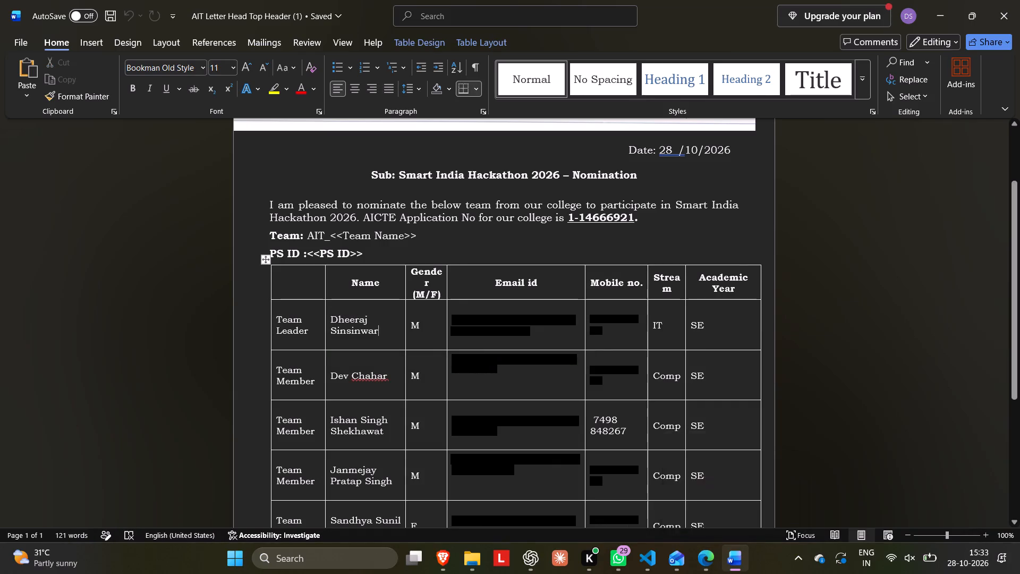
left_click(434, 234)
left_click_drag(427, 233, 334, 232)
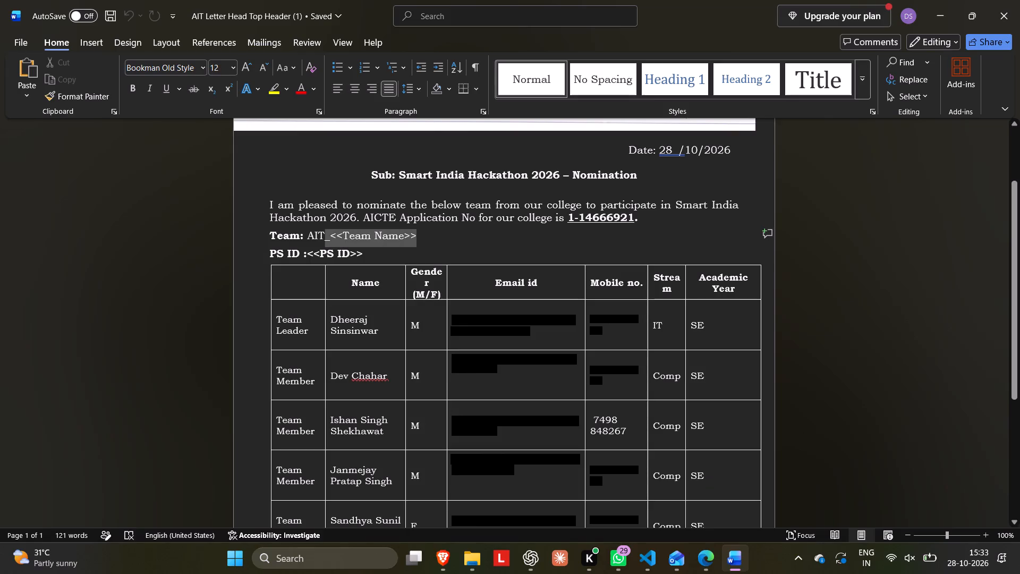
left_click_drag(334, 232, 332, 231)
left_click_drag(332, 231, 331, 232)
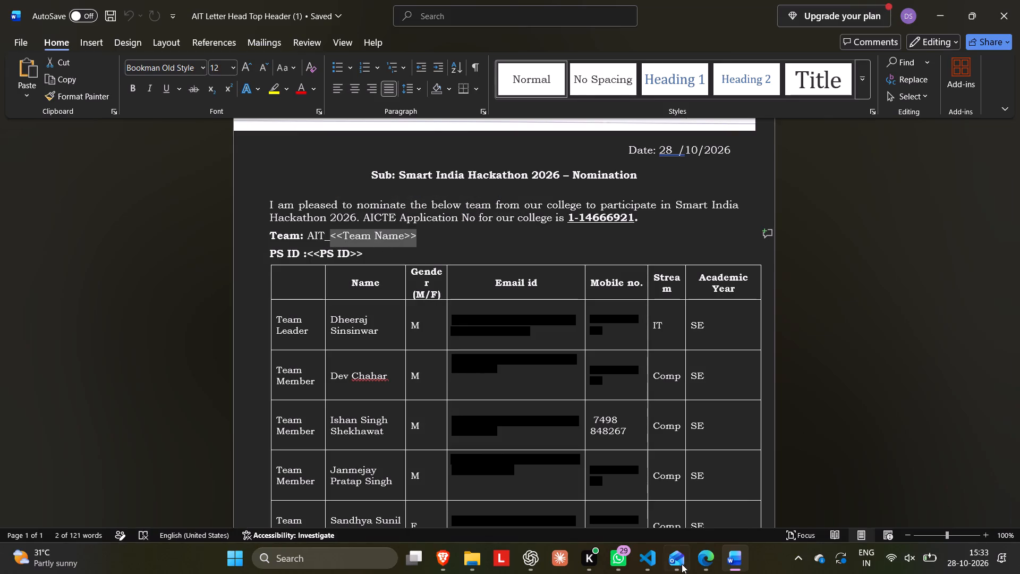
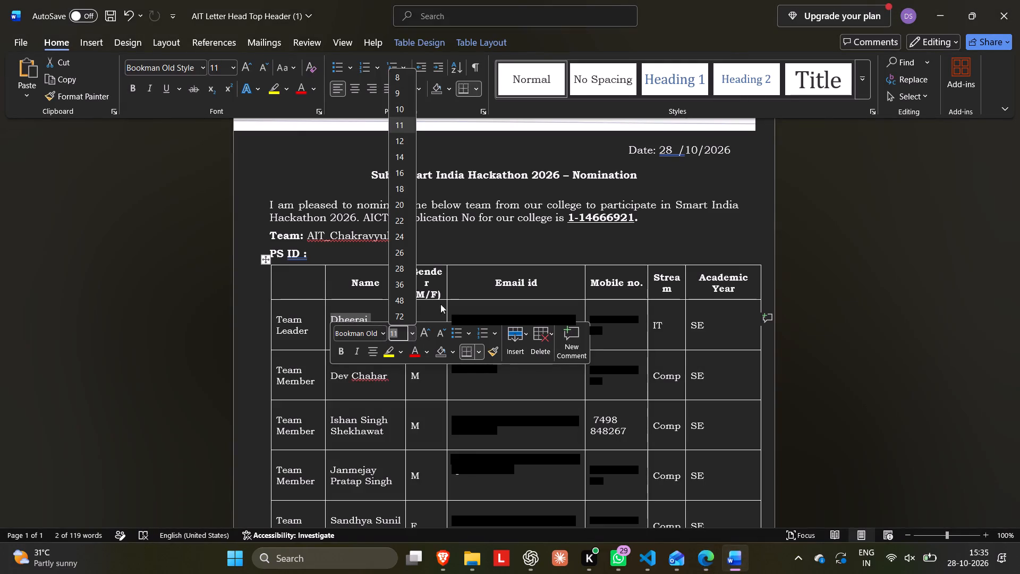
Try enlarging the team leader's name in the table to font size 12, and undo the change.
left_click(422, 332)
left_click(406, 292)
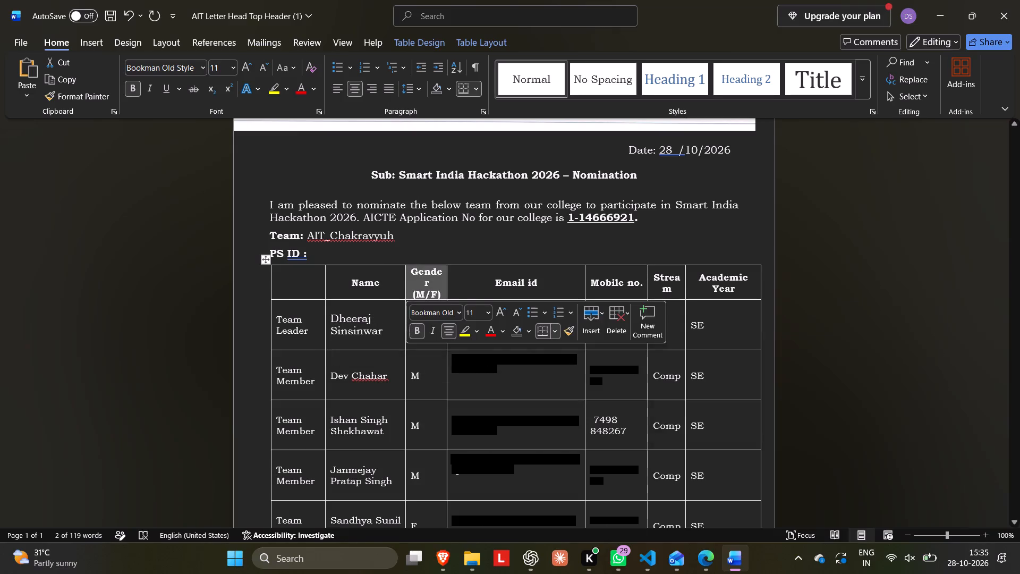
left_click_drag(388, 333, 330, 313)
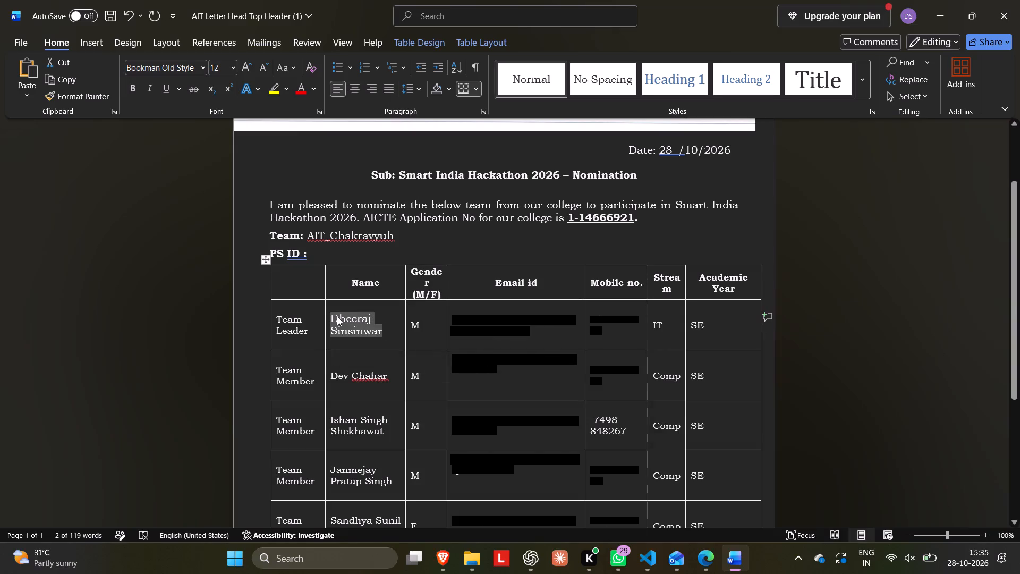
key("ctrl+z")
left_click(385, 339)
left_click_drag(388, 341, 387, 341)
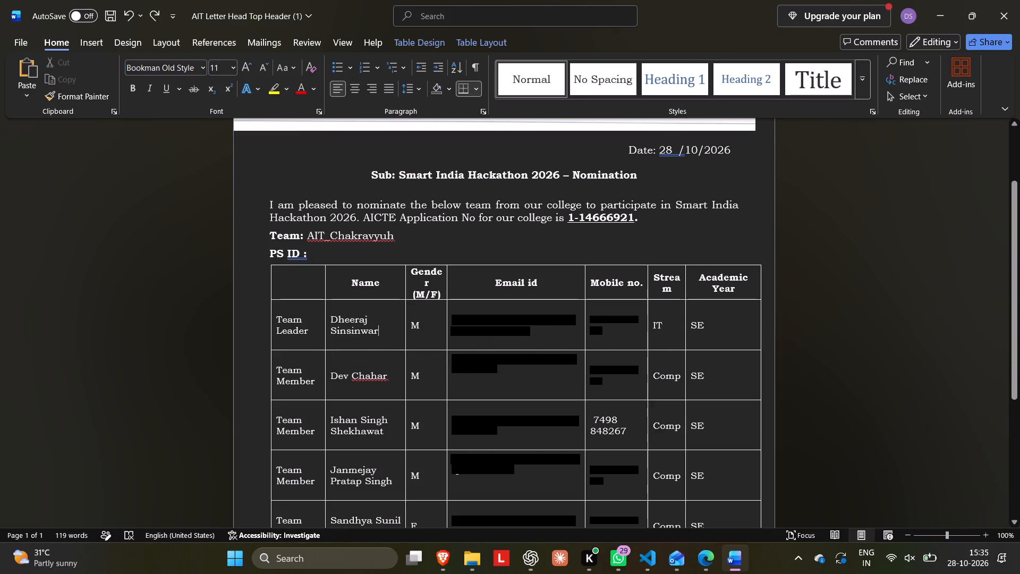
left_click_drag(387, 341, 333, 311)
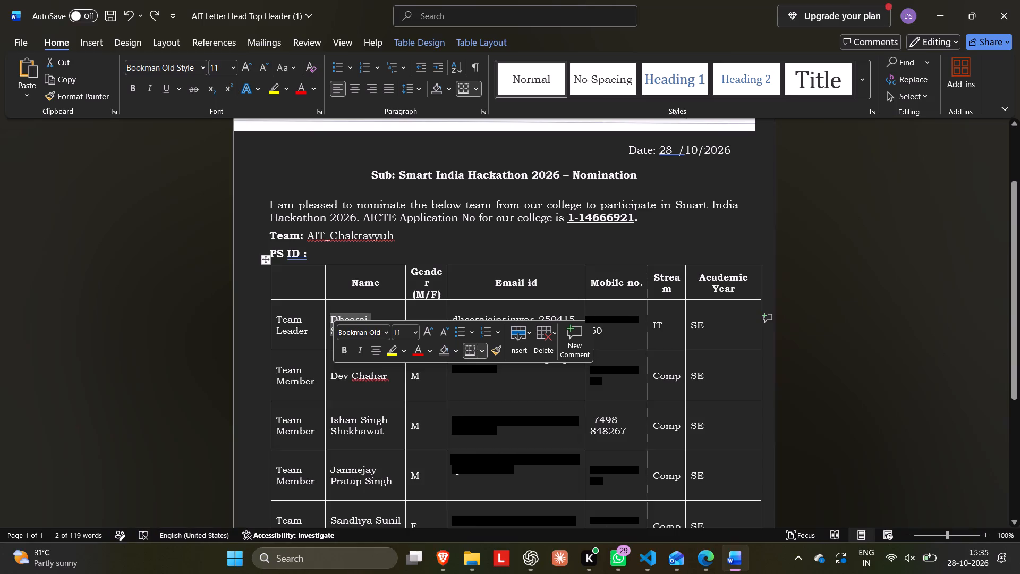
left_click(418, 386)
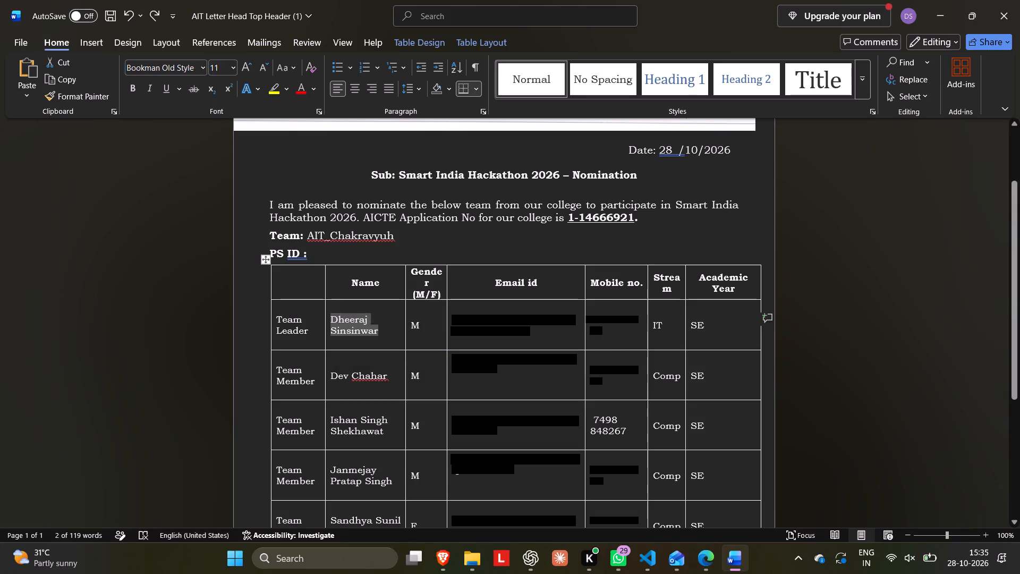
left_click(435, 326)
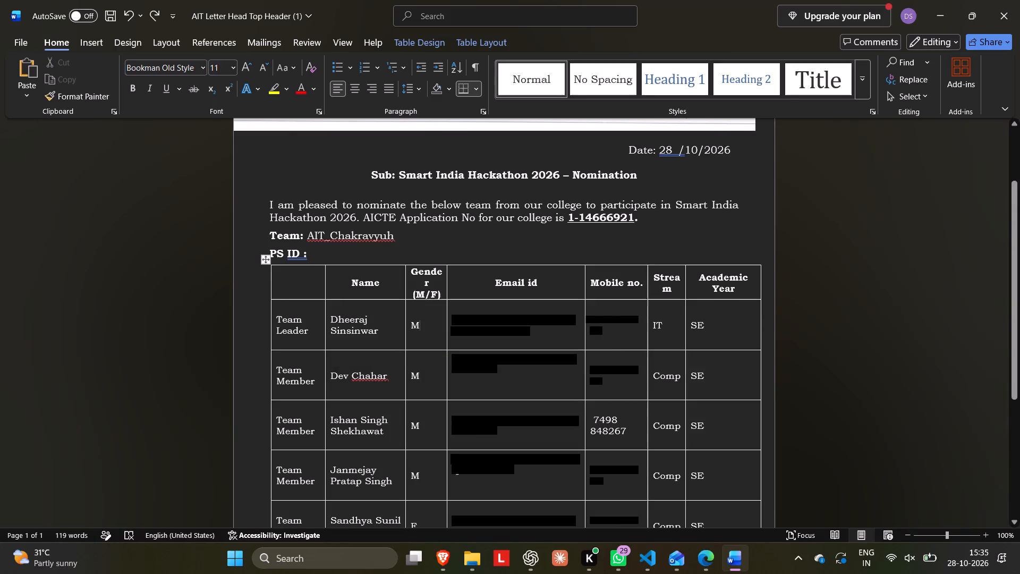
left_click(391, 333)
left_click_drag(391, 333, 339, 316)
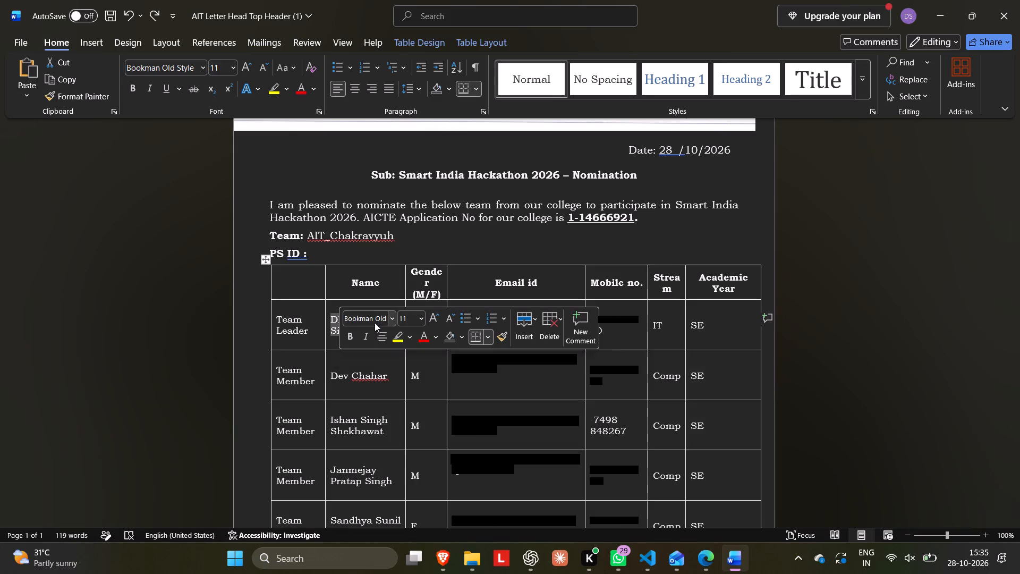
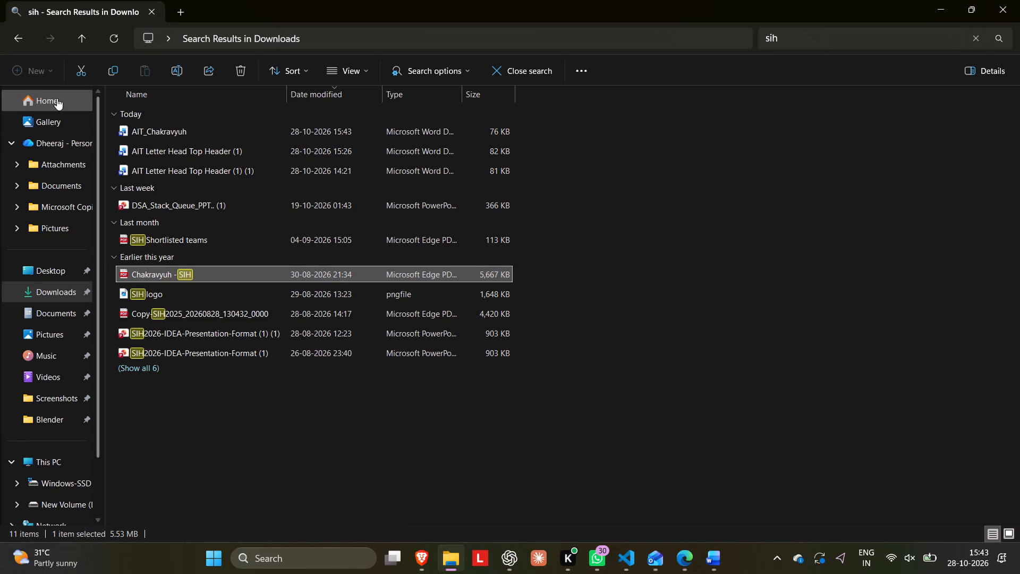
left_click(152, 128)
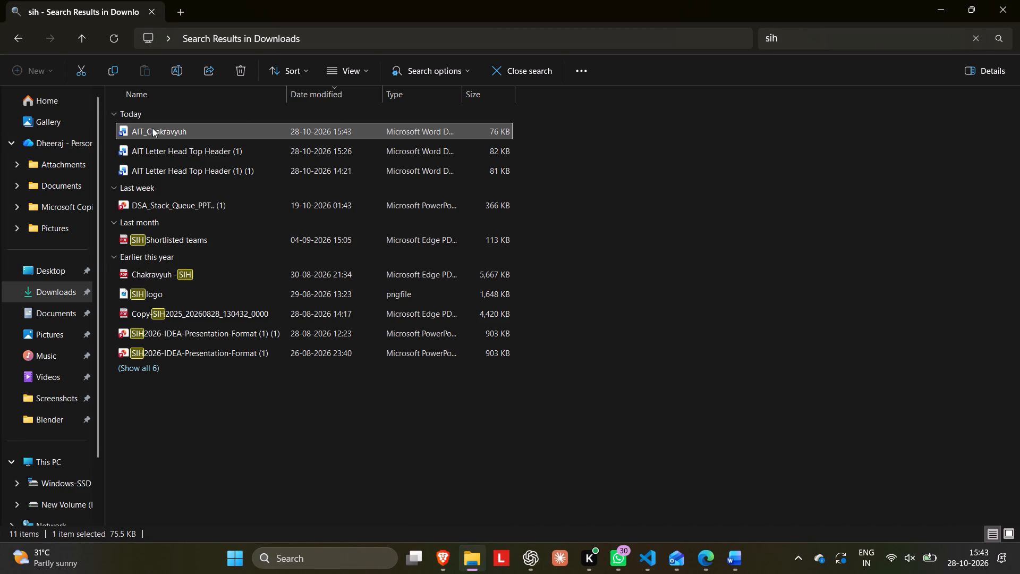
right_click(152, 128)
left_click(214, 143)
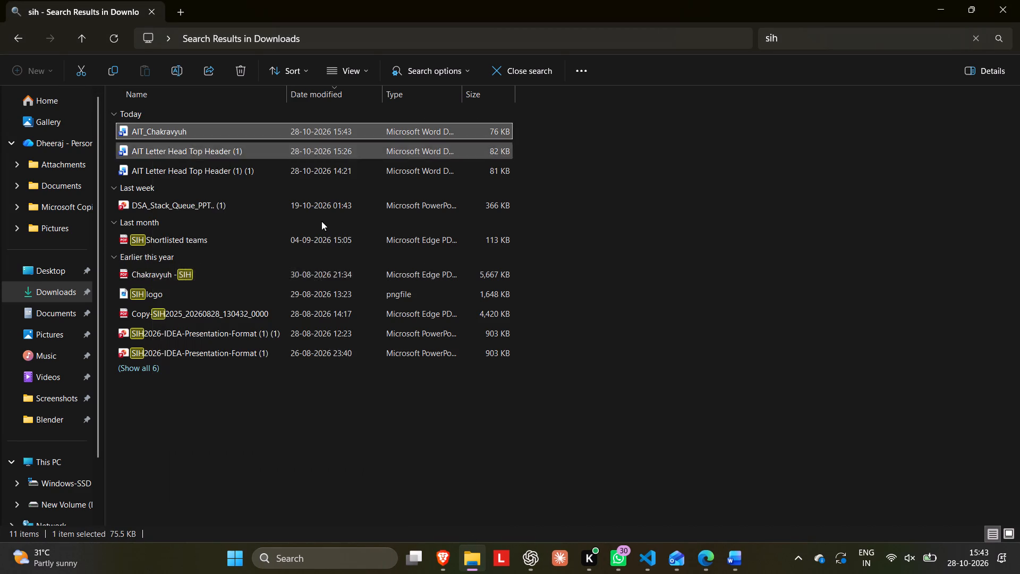
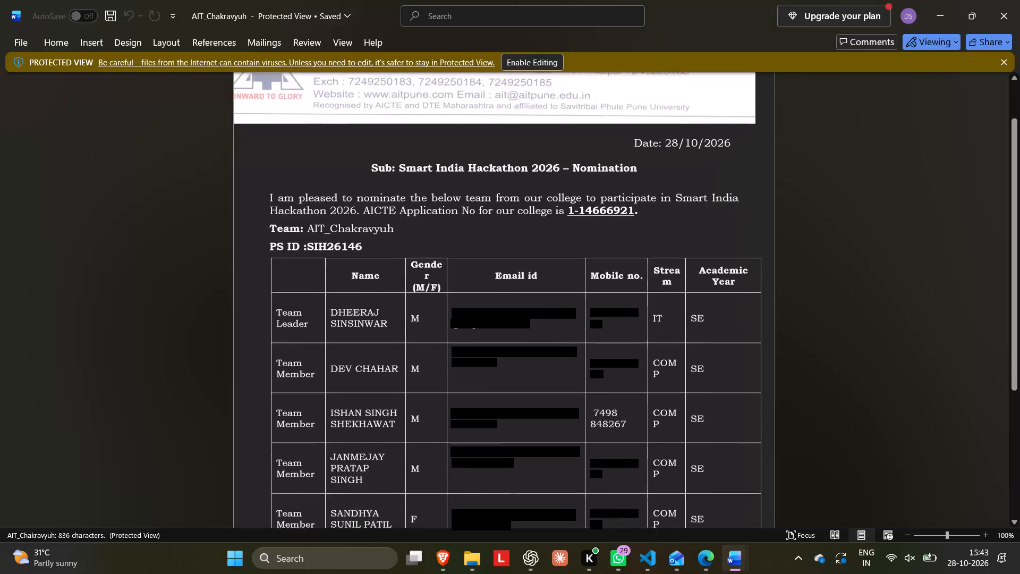
Enable editing of the AIT_Chakravyuh letter and widen the team table's Stream column slightly so that COMP fits on one line.
scroll(670, 340, "down", 1)
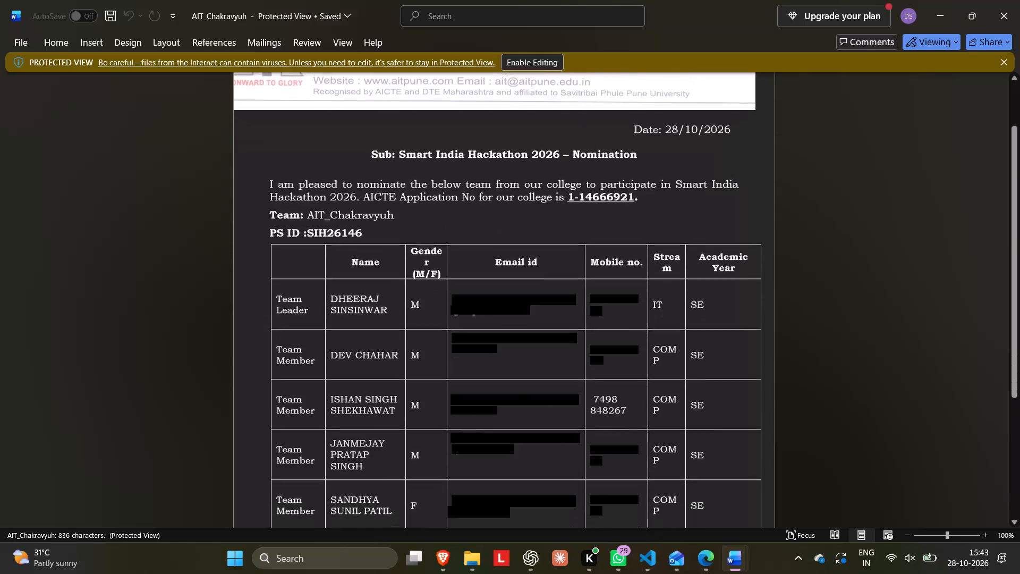
scroll(670, 340, "down", 3)
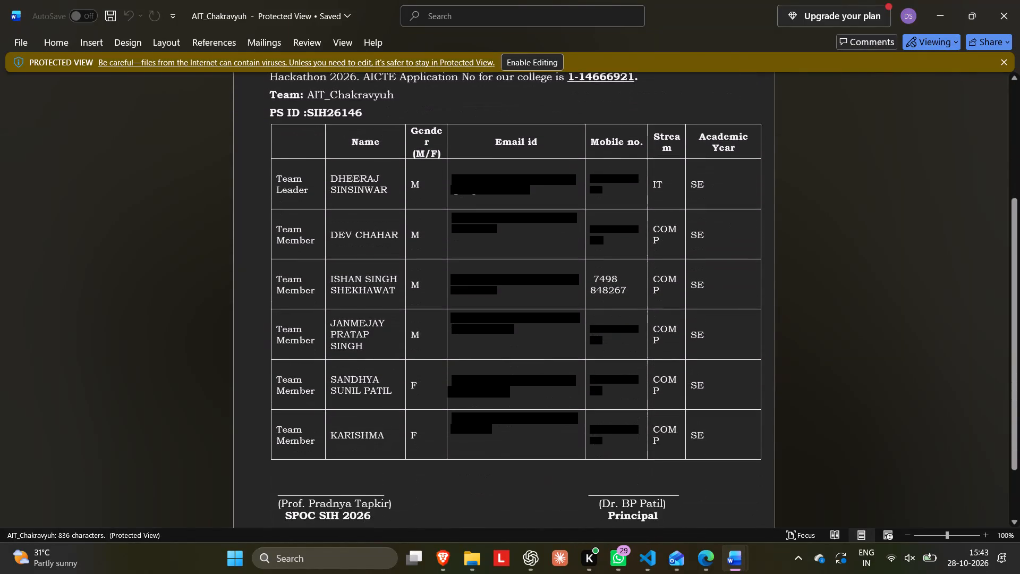
scroll(670, 340, "down", 1)
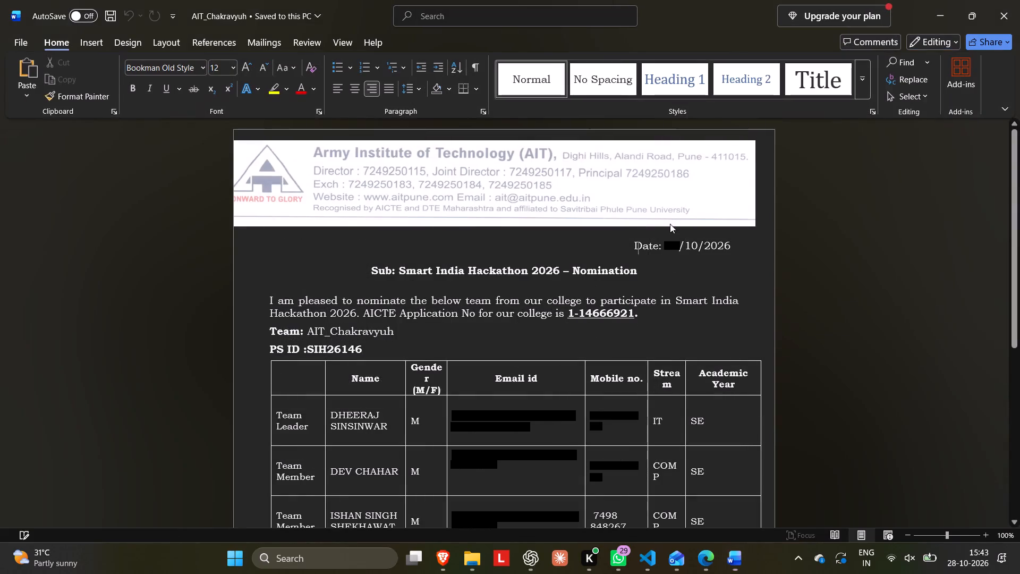
scroll(691, 379, "down", 5)
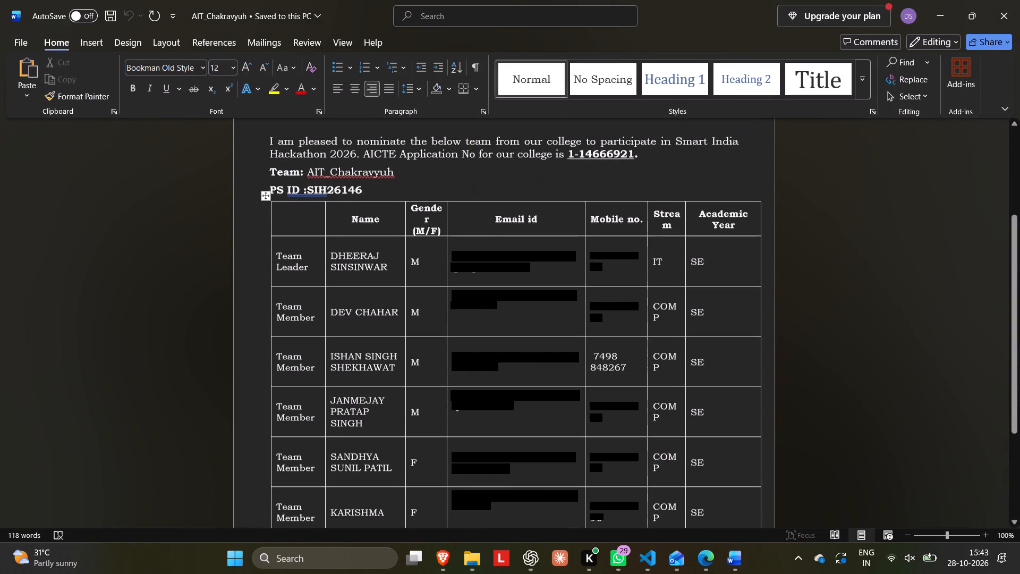
left_click_drag(684, 413, 690, 414)
Check the layout of the adjusted team table and the signature block below it.
scroll(658, 316, "down", 1)
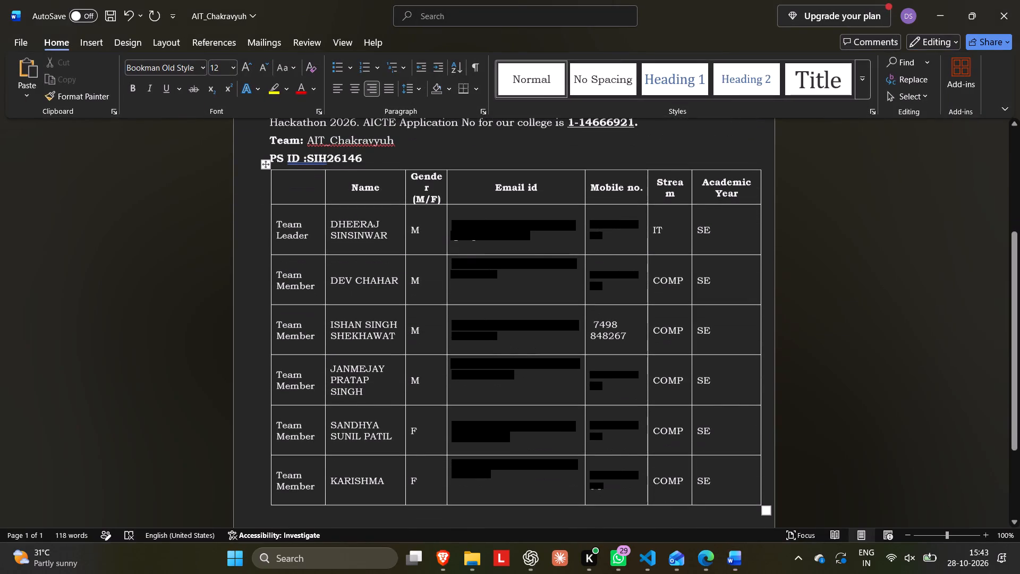
scroll(658, 316, "down", 1)
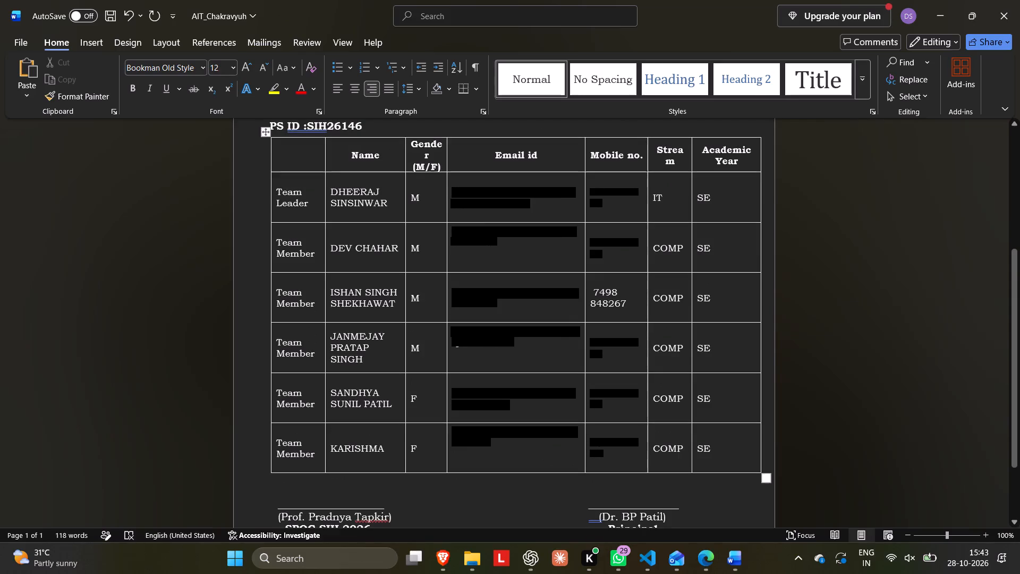
scroll(659, 315, "up", 3)
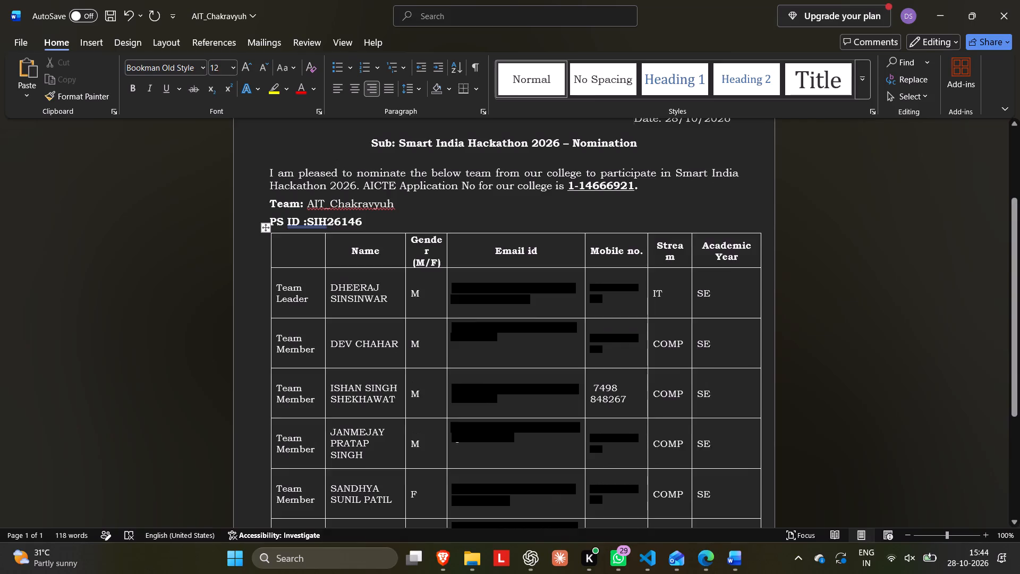
Save the AIT_Chakravyuh nomination letter with the adjusted team table.
scroll(659, 315, "up", 3)
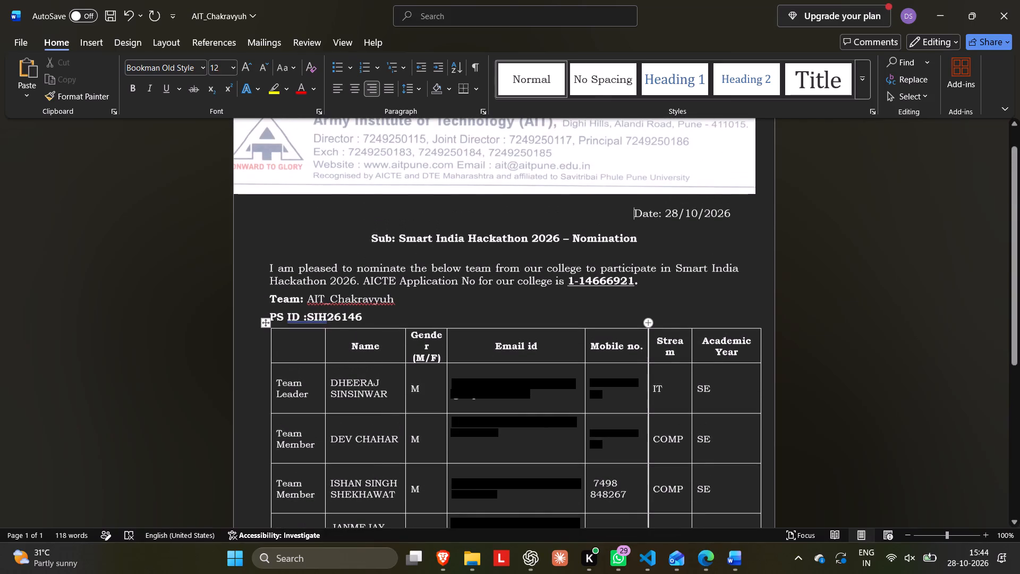
key("ctrl+s")
Look over the letter's team name, PS ID, member table and signature block.
scroll(659, 315, "down", 4)
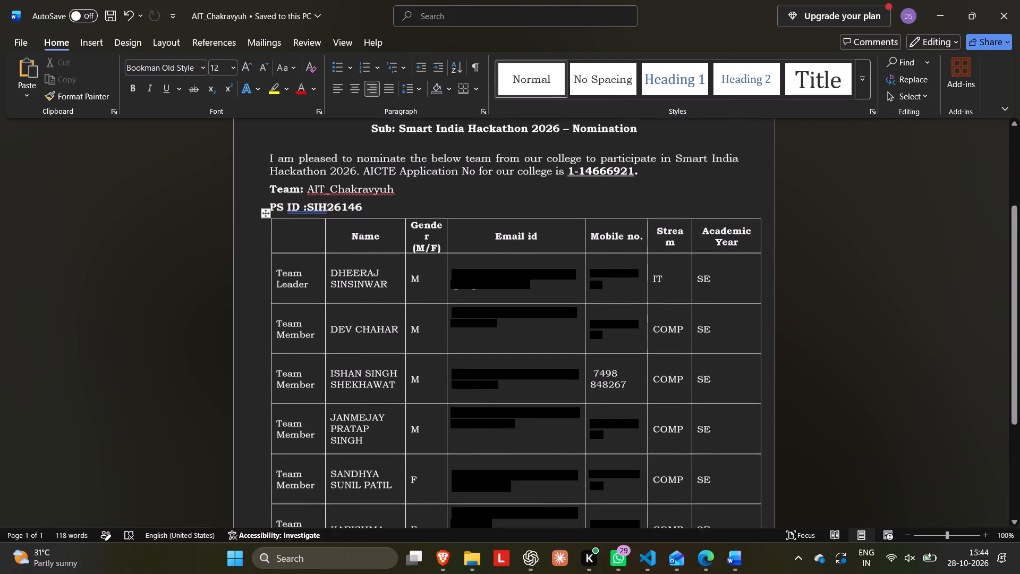
scroll(659, 315, "down", 5)
scroll(659, 315, "up", 4)
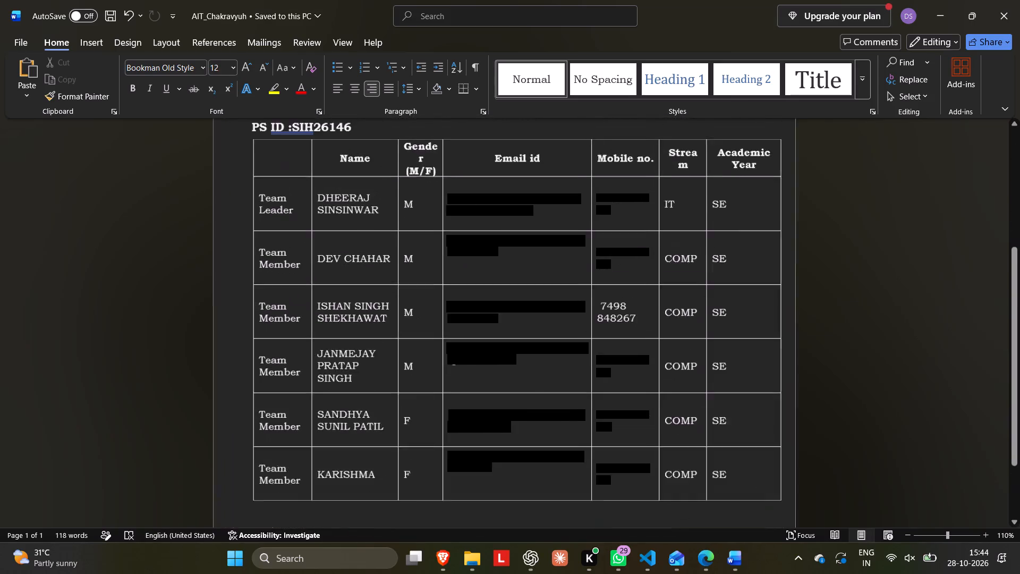
scroll(659, 315, "up", 1, "ctrl")
scroll(659, 315, "down", 2, "ctrl")
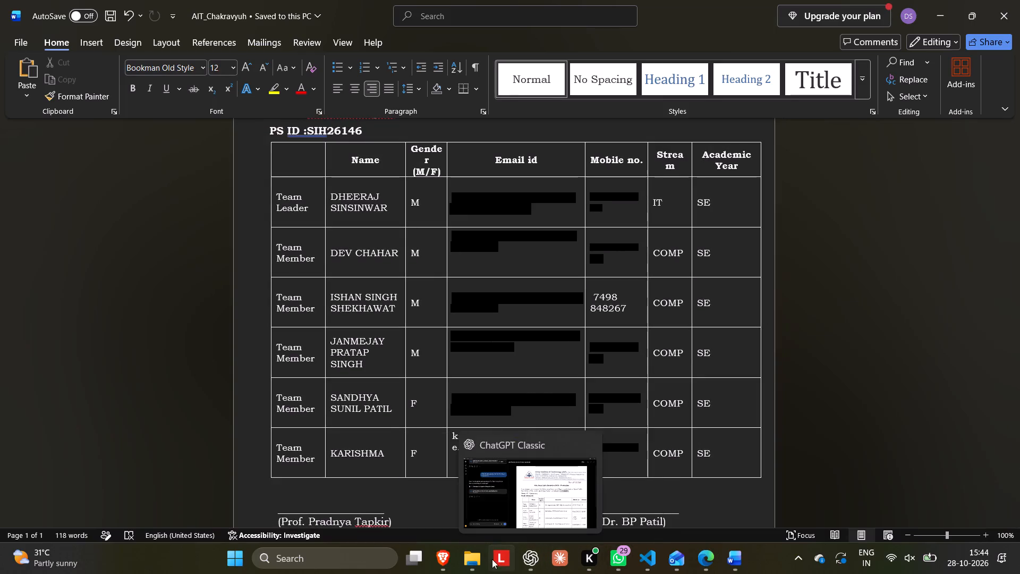
Switch to Edge and bring up the title page of the Chakravyuh - SIH PDF.
left_click(473, 564)
left_click(473, 564)
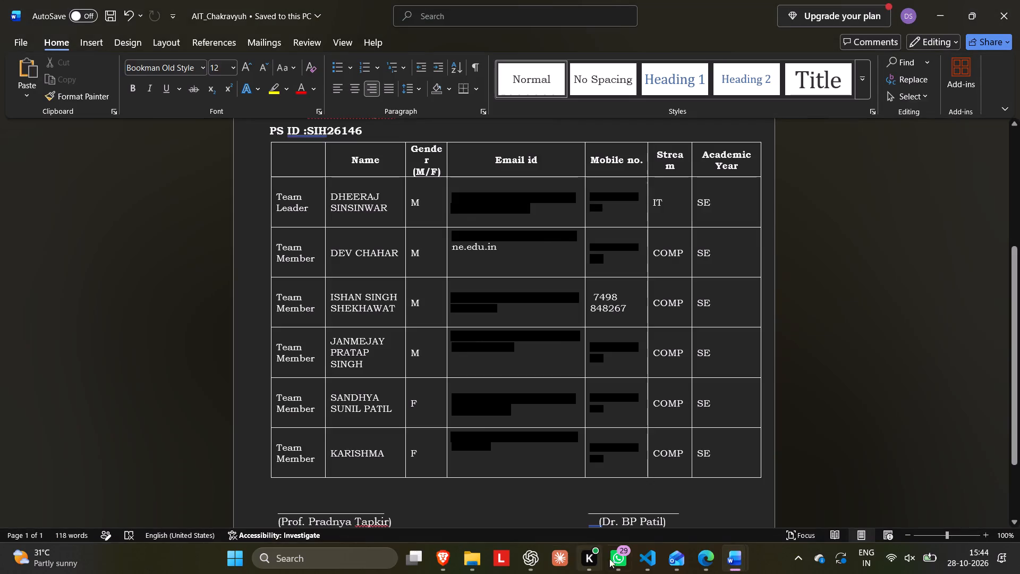
left_click(705, 564)
left_click(654, 347)
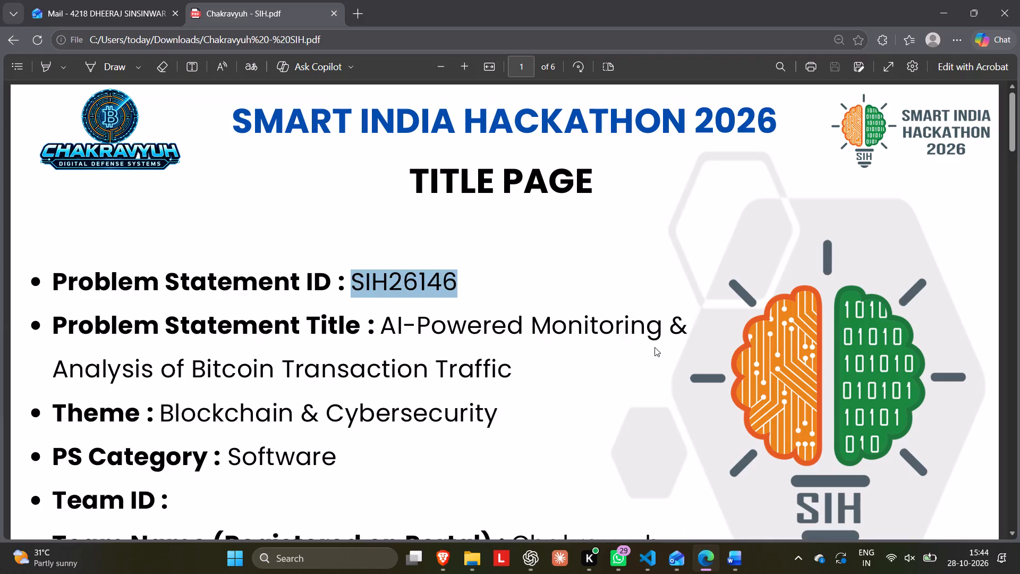
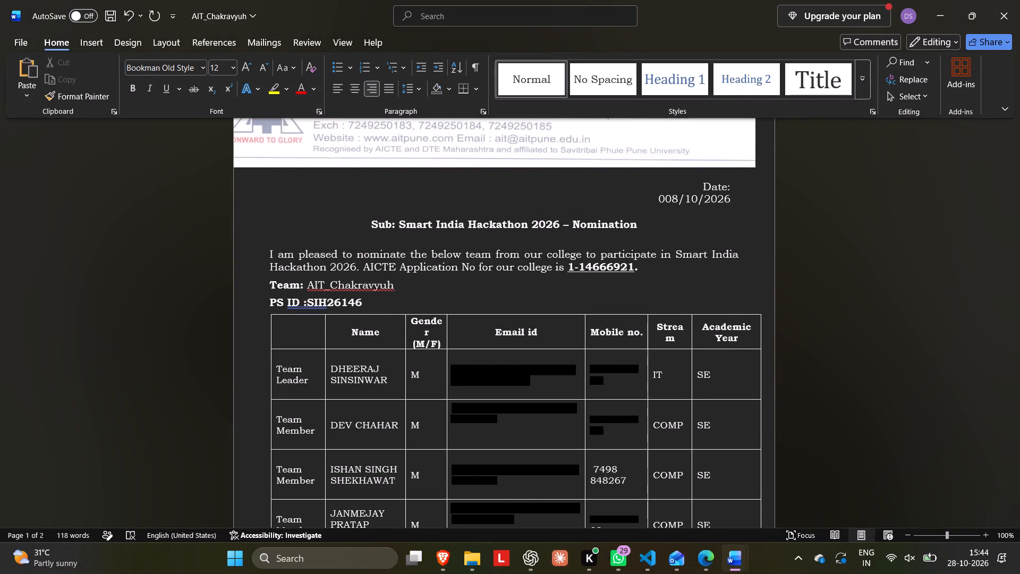
Correct the letter's date to 08/10/2026 by removing the extra zero from the day.
key("BackSpace")
left_click(659, 264)
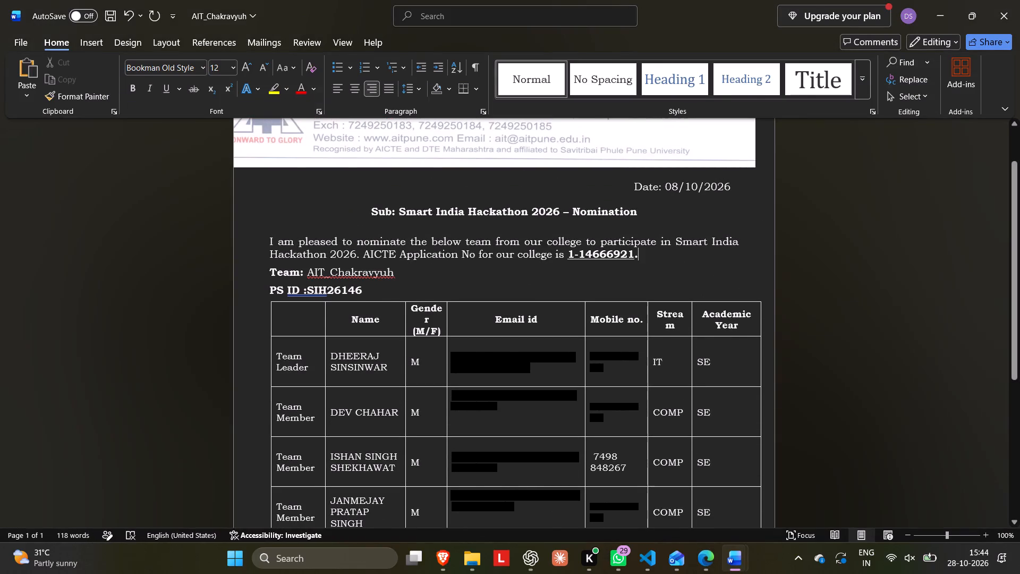
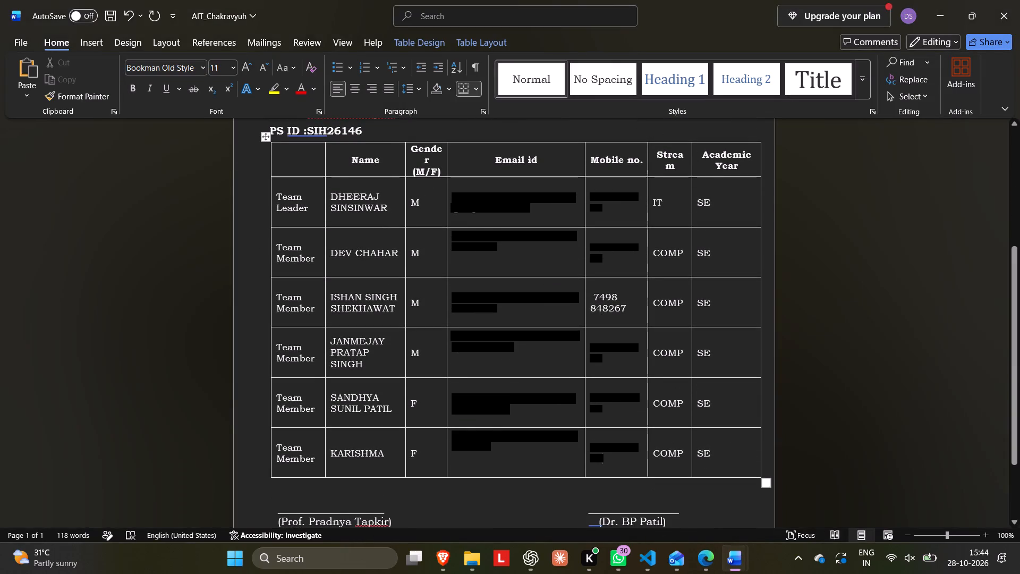
Widen the team table's Mobile no. and Stream columns so mobile numbers and COMP fit on one line, and save the letter.
left_click_drag(647, 385, 653, 385)
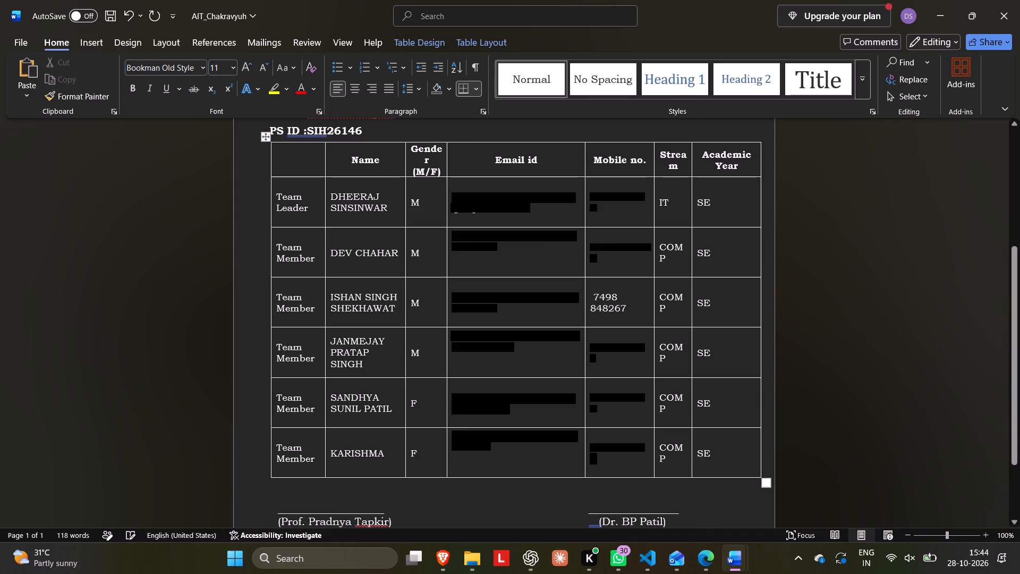
left_click_drag(691, 394, 705, 392)
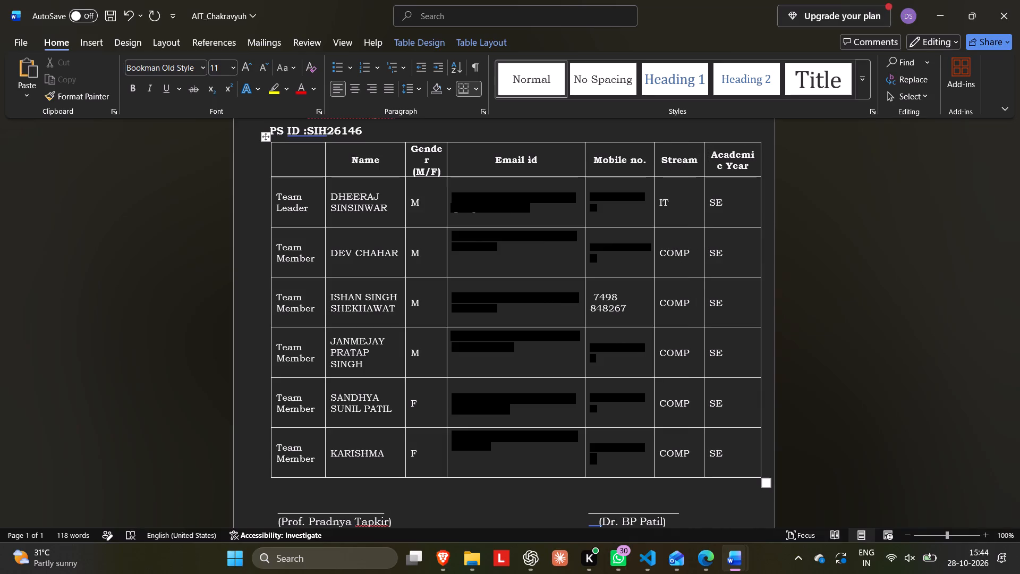
left_click_drag(653, 382, 660, 383)
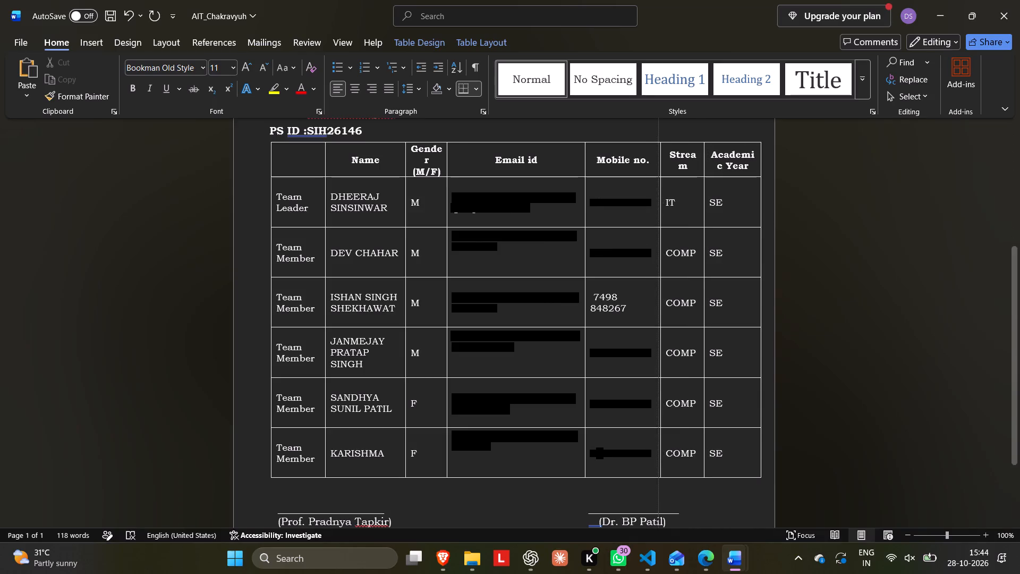
left_click_drag(660, 383, 660, 384)
left_click(705, 320)
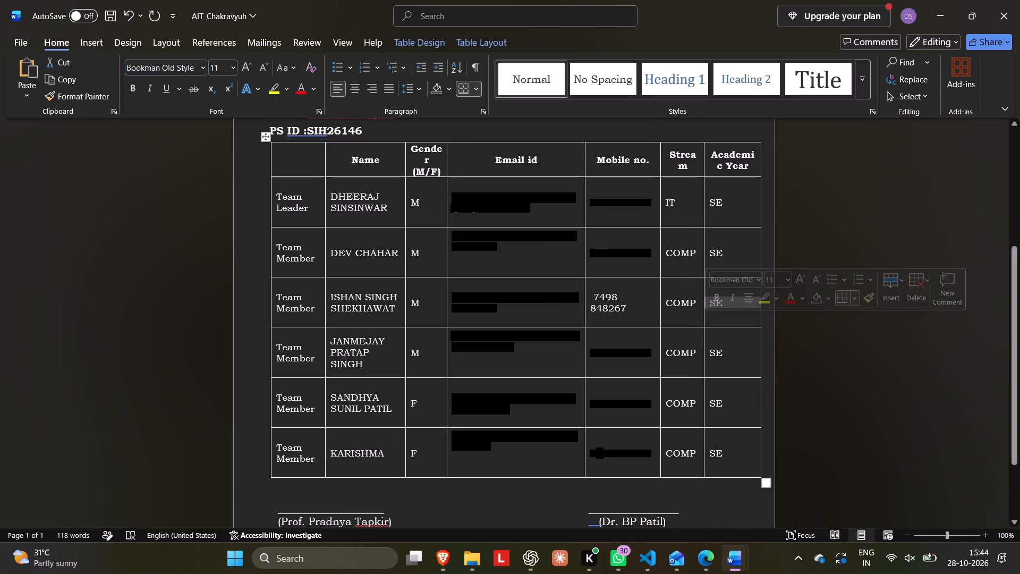
left_click(606, 374)
key("ctrl+s")
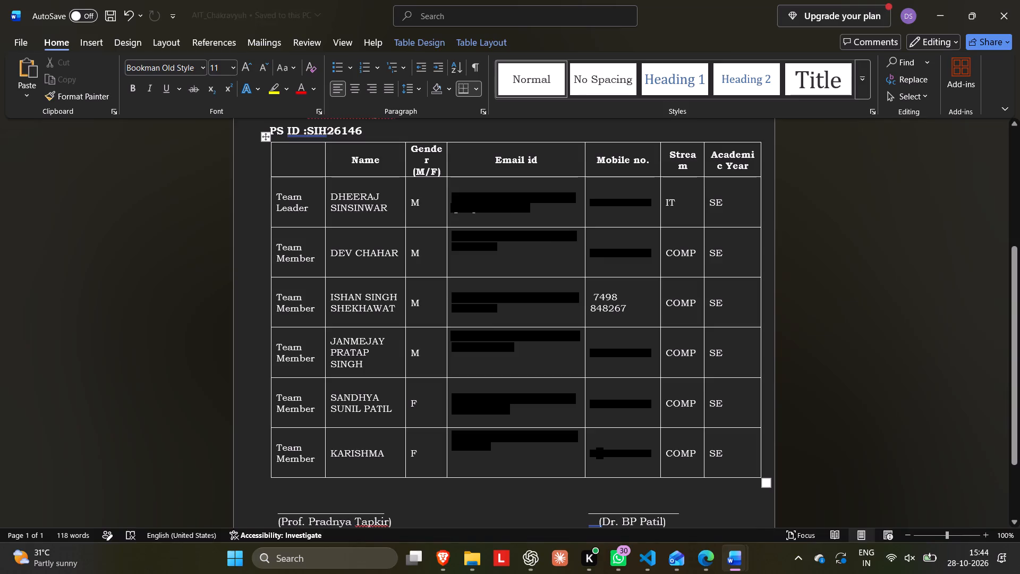
Bring up the previews of the open Word documents.
left_click(732, 560)
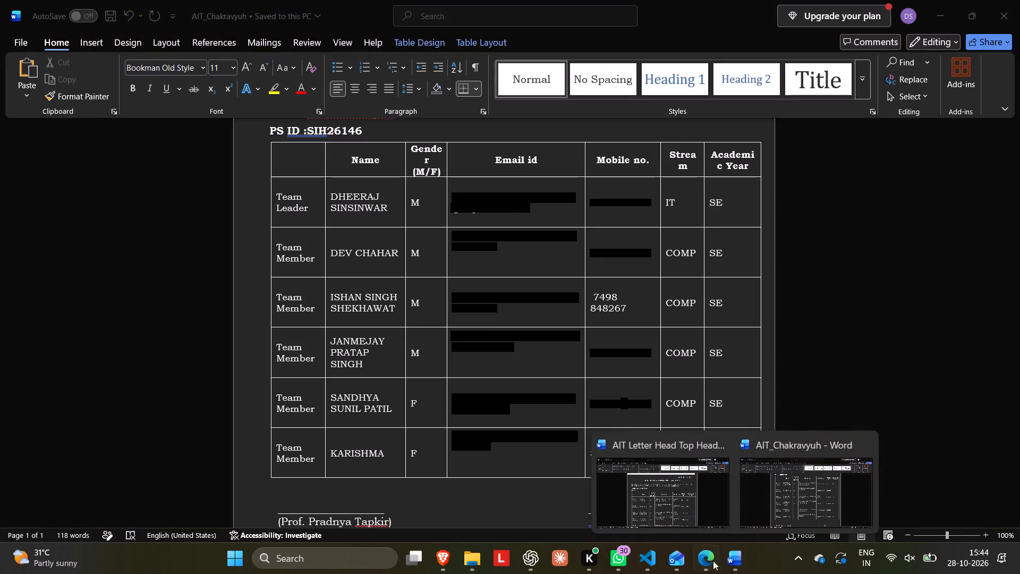
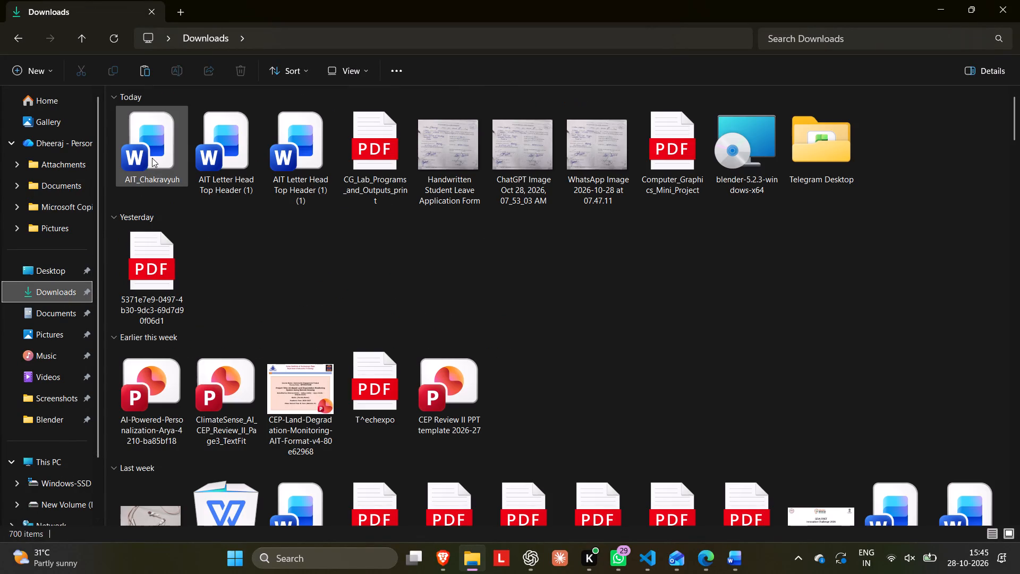
Open the AIT_Chakravyuh Word document from the Downloads folder.
left_click(152, 158)
right_click(147, 130)
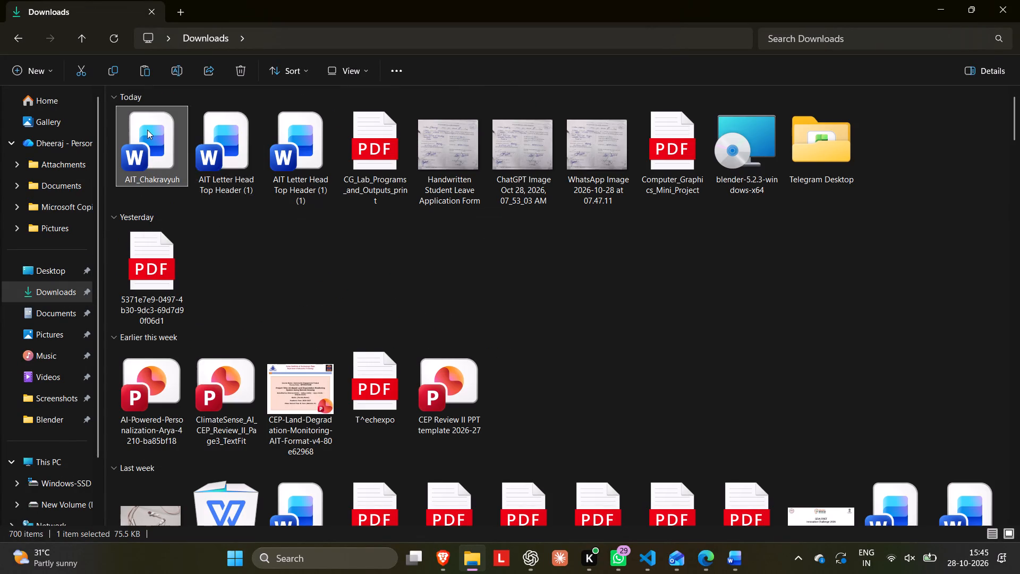
left_click(204, 153)
double_click(173, 144)
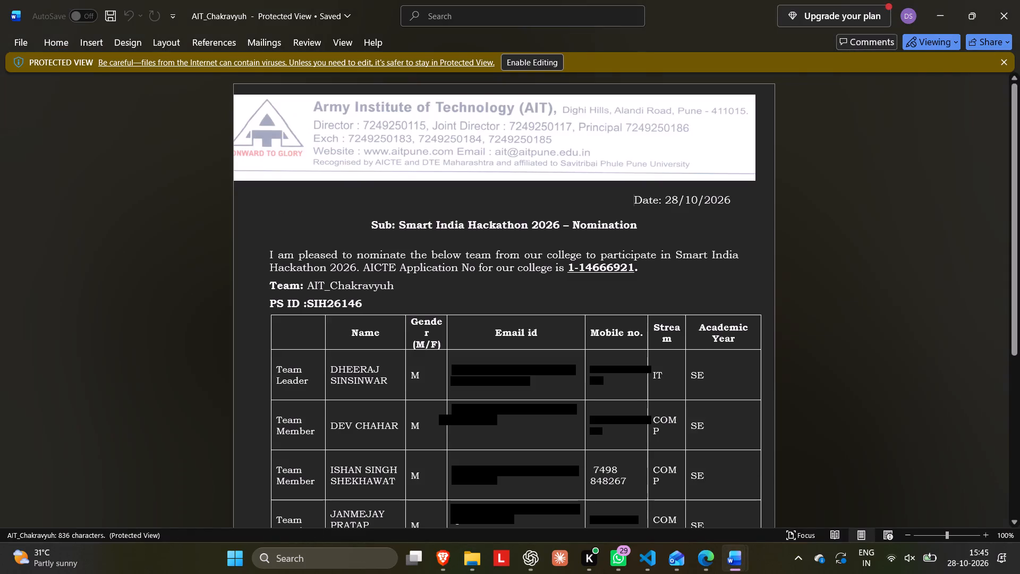
Close the Protected View copy of AIT_Chakravyuh and return to the edited letter.
left_click(1019, 20)
left_click(542, 277)
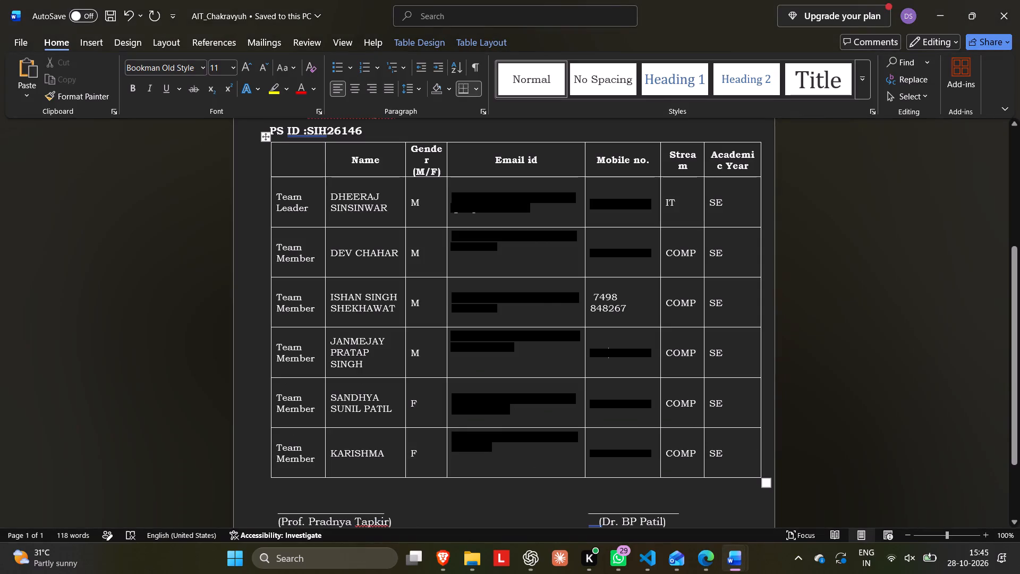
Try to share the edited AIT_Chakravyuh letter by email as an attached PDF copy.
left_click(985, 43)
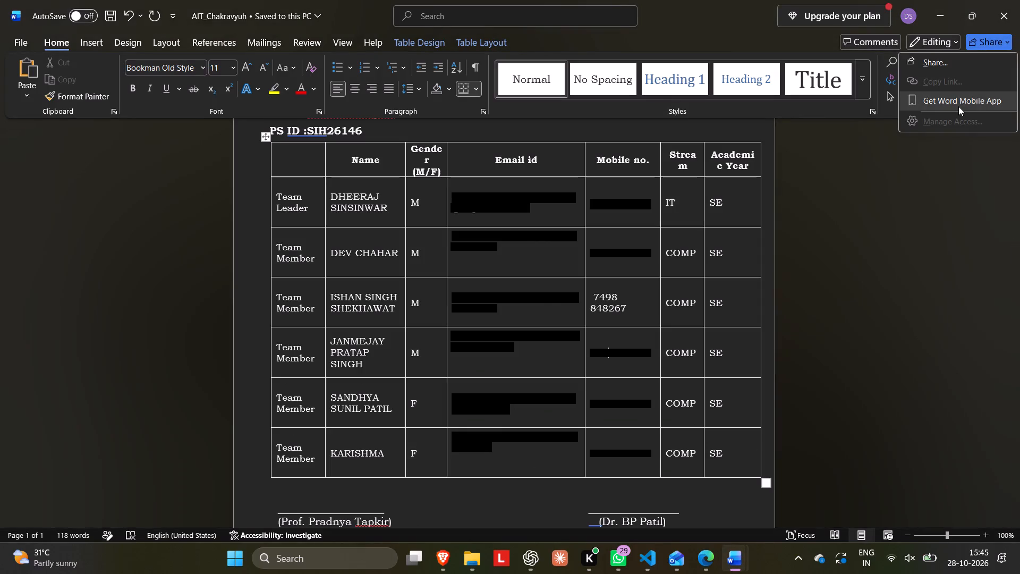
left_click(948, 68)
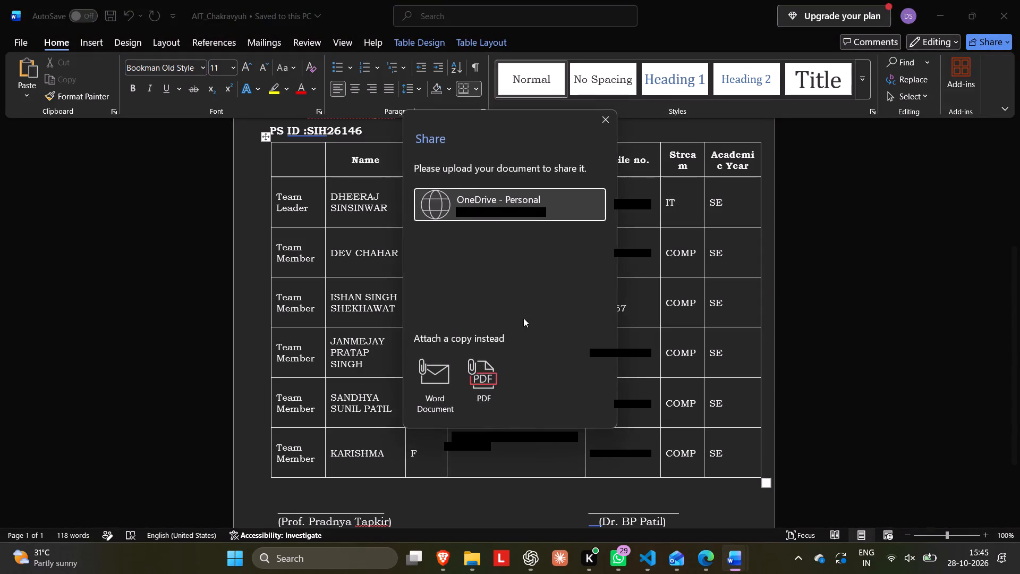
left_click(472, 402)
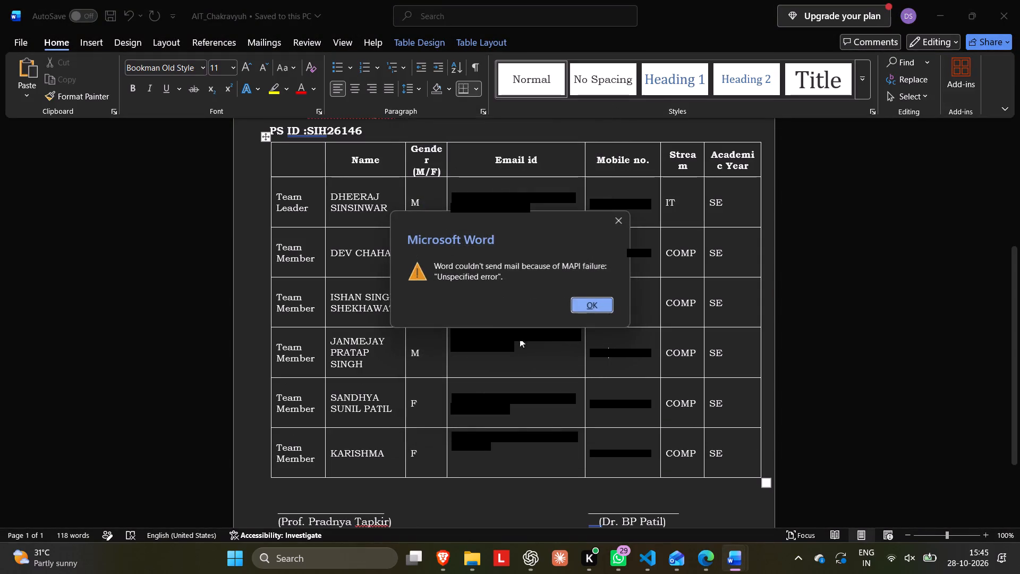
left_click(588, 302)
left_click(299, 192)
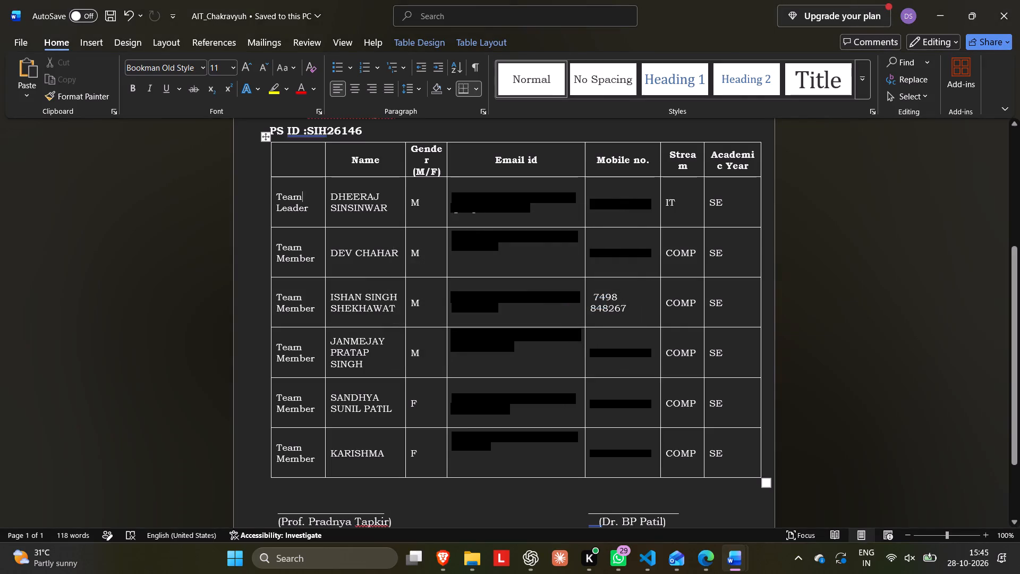
Save the edited AIT_Chakravyuh letter and close it.
key("ctrl+s")
left_click(115, 16)
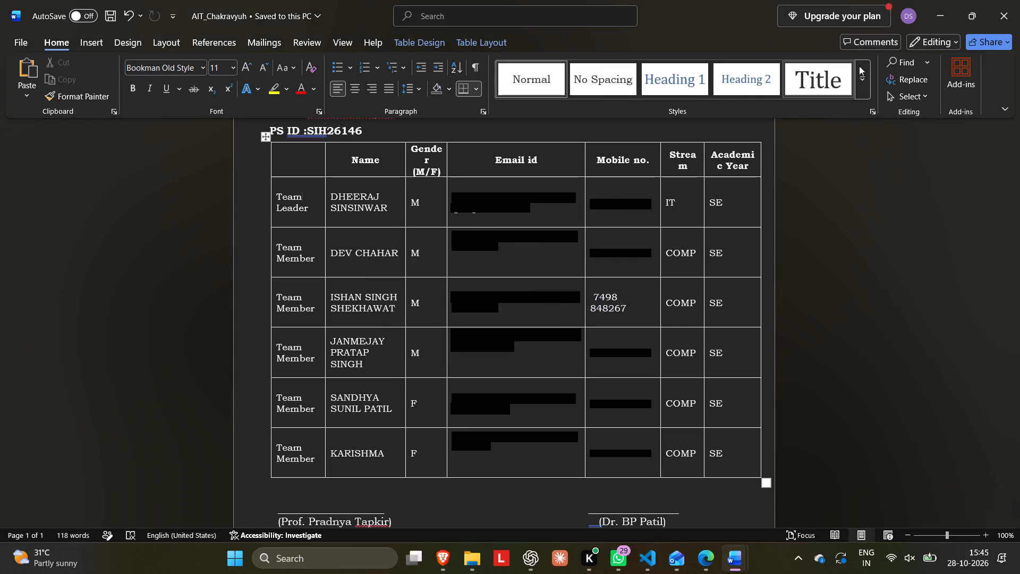
left_click(1017, 18)
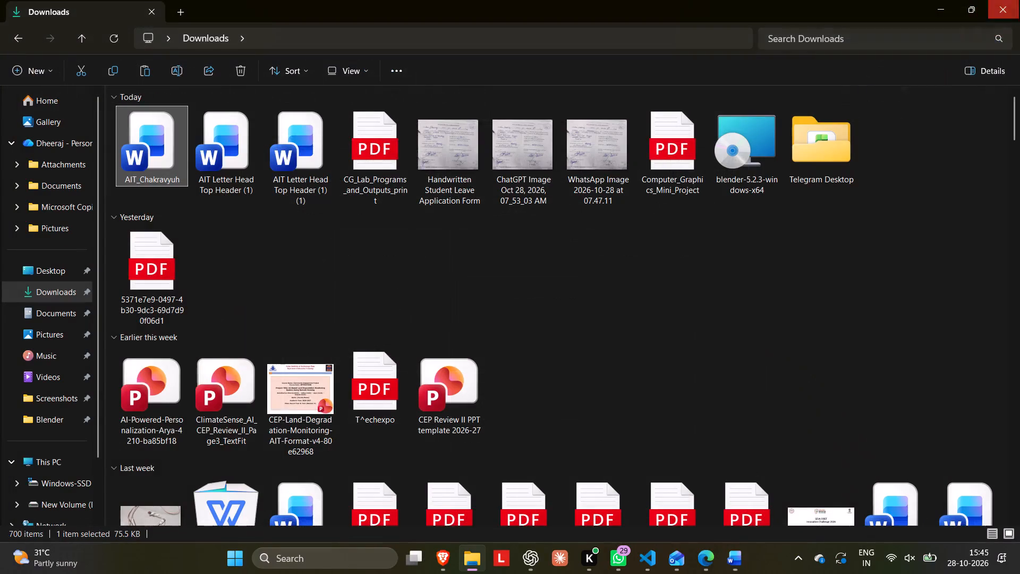
Close the Downloads window, check the recent WhatsApp-folder copy of AIT_Chakravyuh in Word and close it, keeping AIT Letter Head Top Header (1) open.
left_click(214, 239)
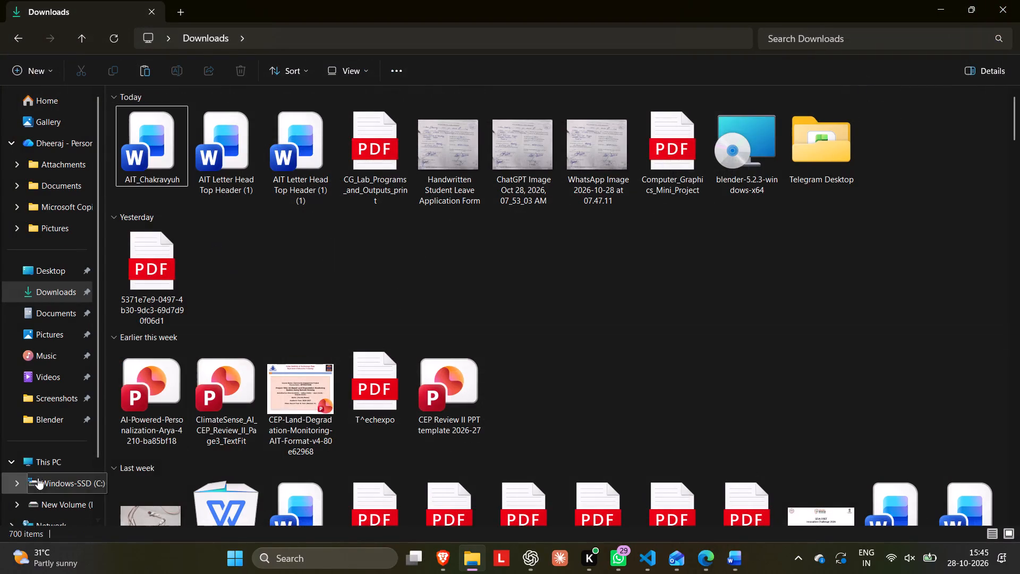
left_click(1019, 0)
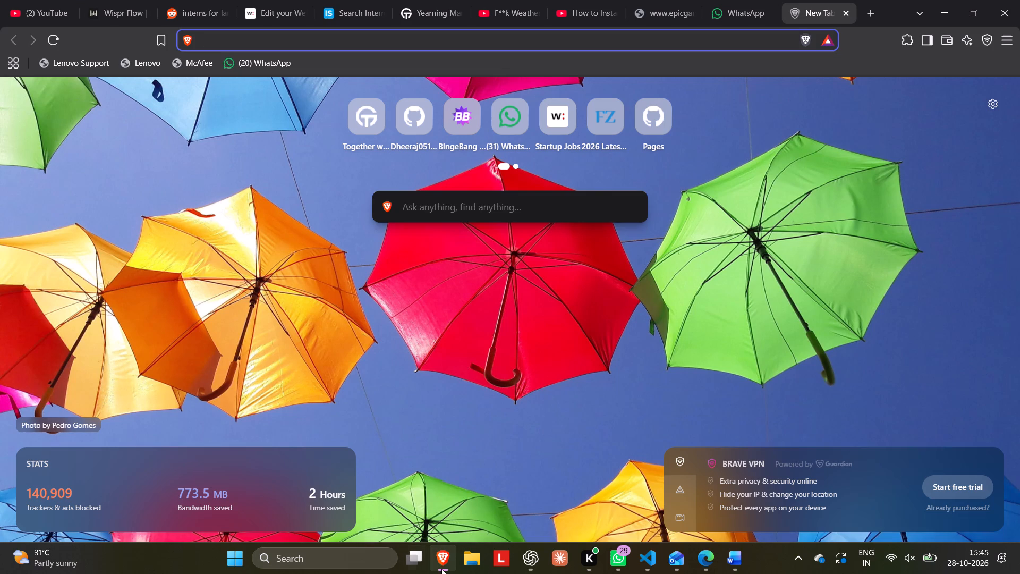
left_click(471, 560)
double_click(442, 292)
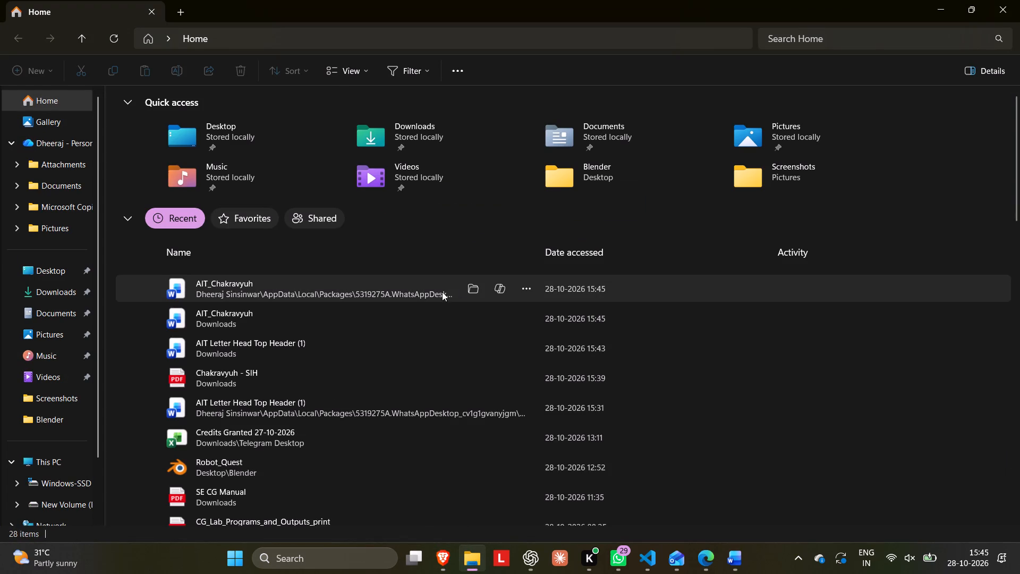
left_click(1019, 0)
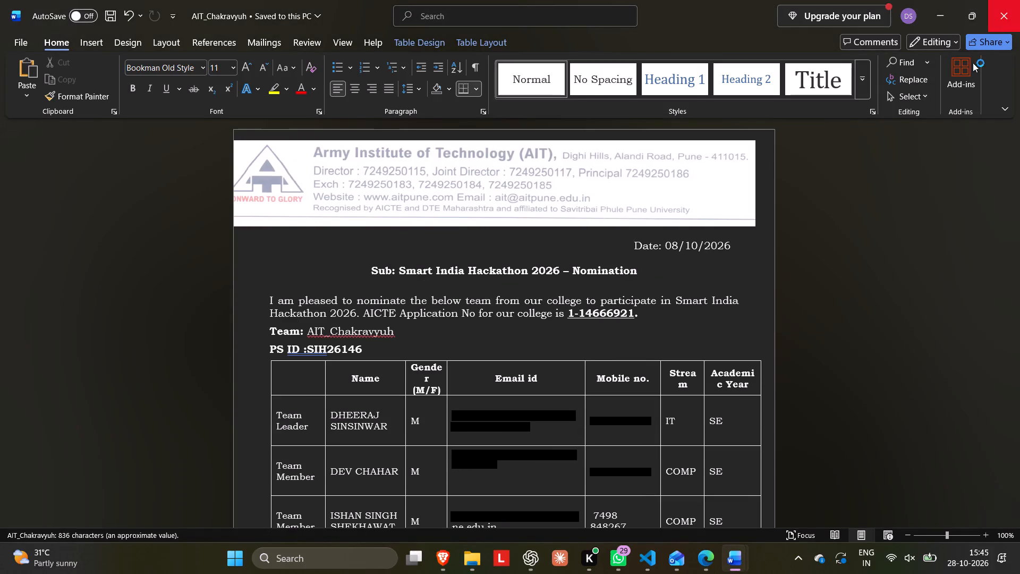
left_click(1019, 0)
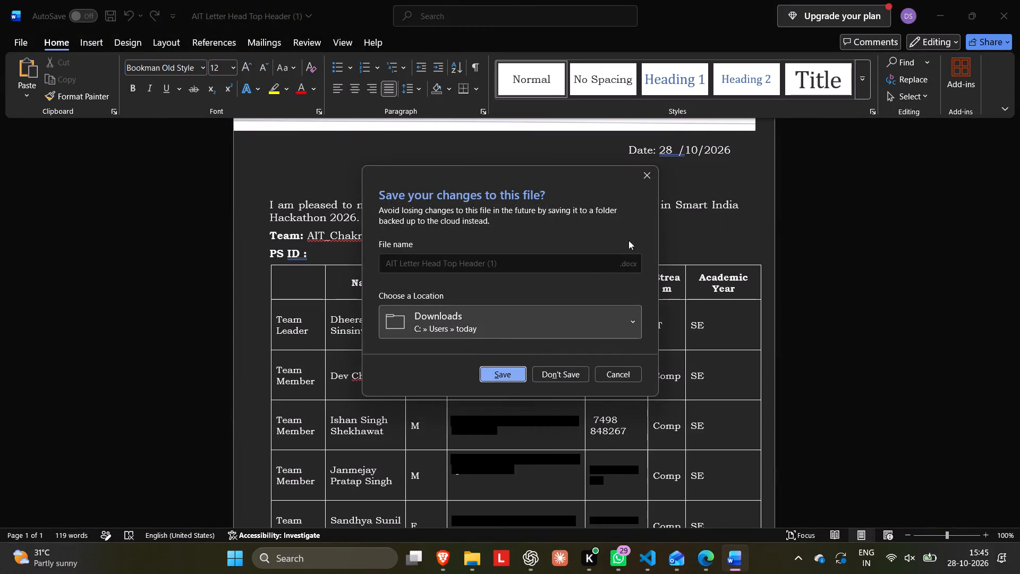
left_click(645, 177)
Switch to File Explorer and copy the WhatsApp-folder AIT_Chakravyuh file from the recent files.
left_click(474, 567)
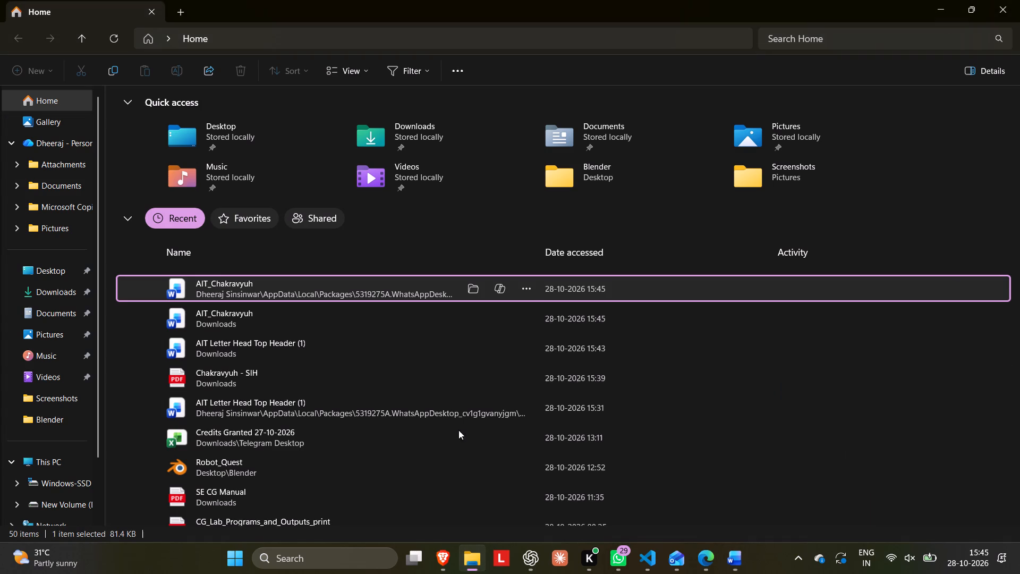
left_click(530, 290)
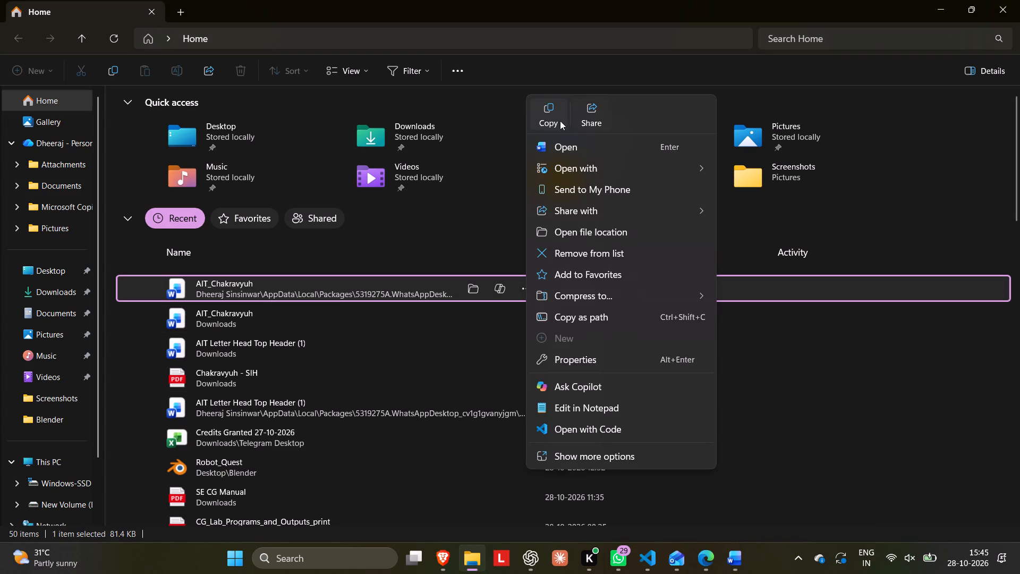
left_click(557, 121)
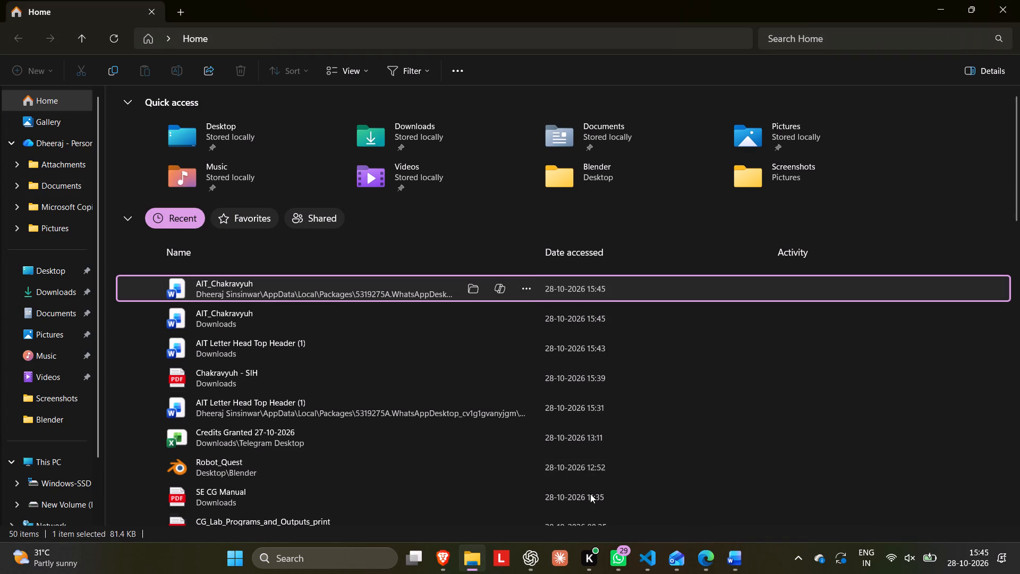
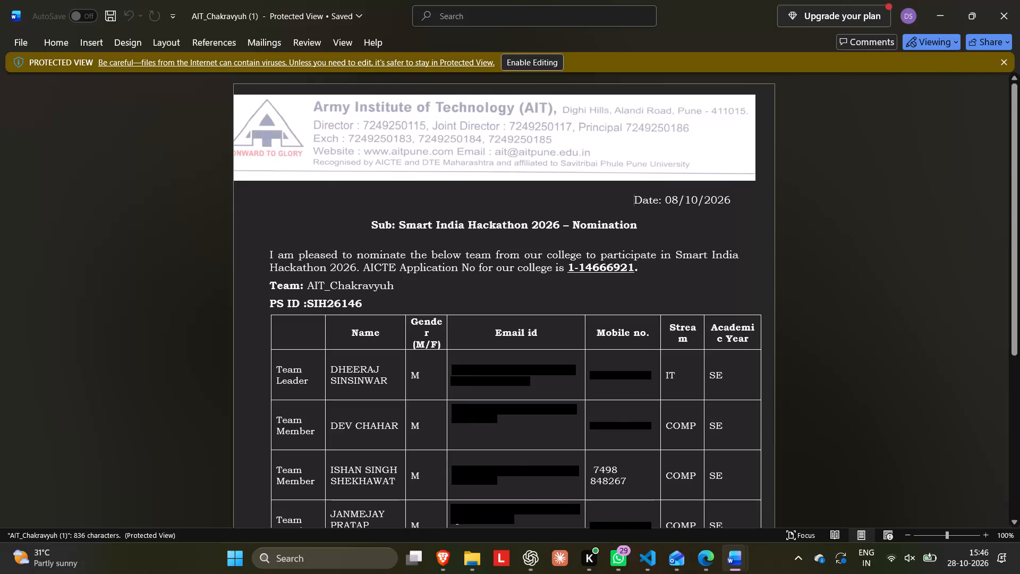
Examine the AIT_Chakravyuh (1) nomination letter, checking the date, team details, member table and signature block.
scroll(643, 321, "down", 6)
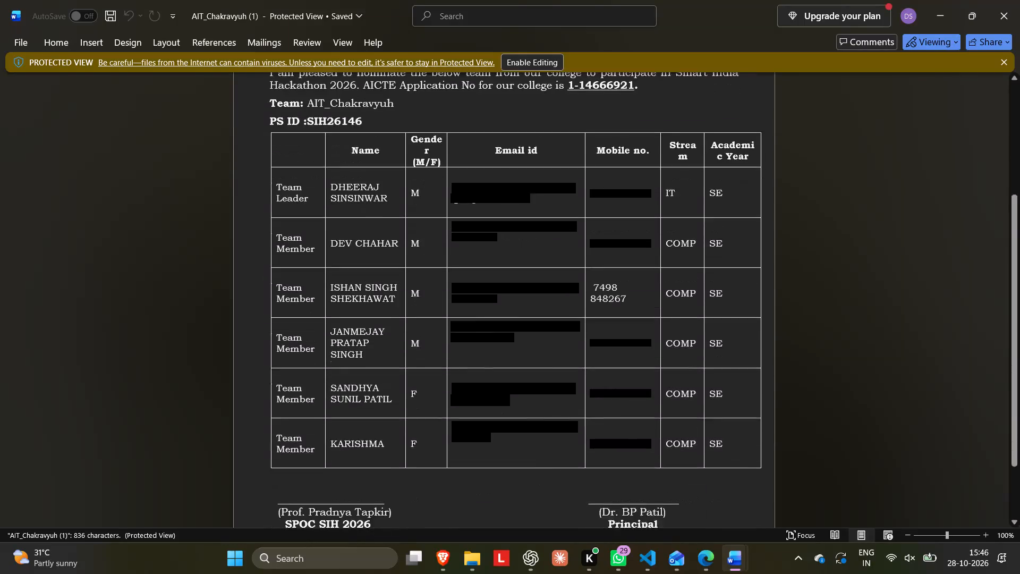
scroll(643, 321, "down", 2)
scroll(643, 321, "up", 4)
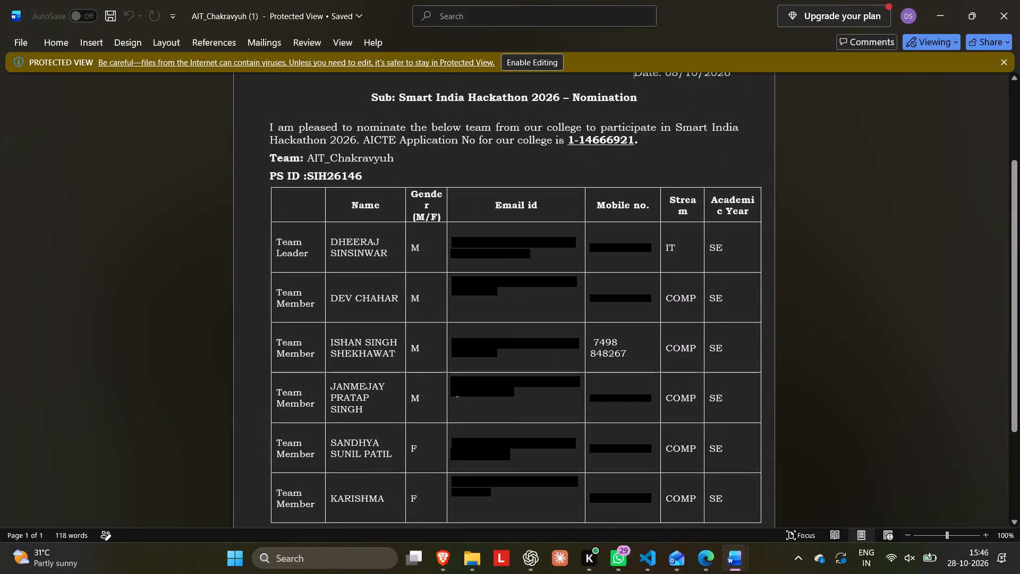
scroll(643, 321, "up", 1)
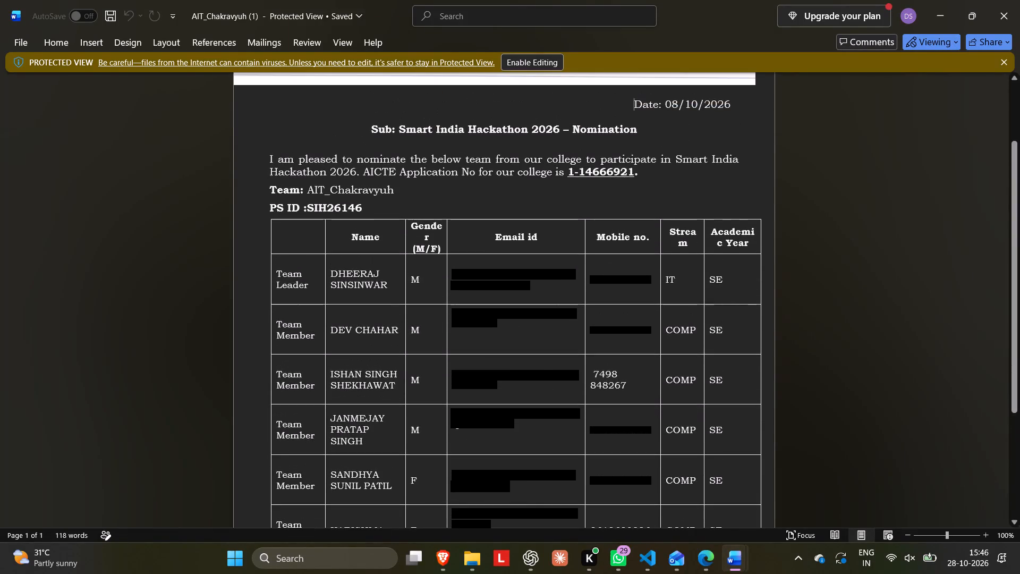
Review the AIT_Chakravyuh (1) letter again, checking the team member table from its header row to the last member and the letter's opening lines.
scroll(643, 321, "down", 2)
left_click(298, 175)
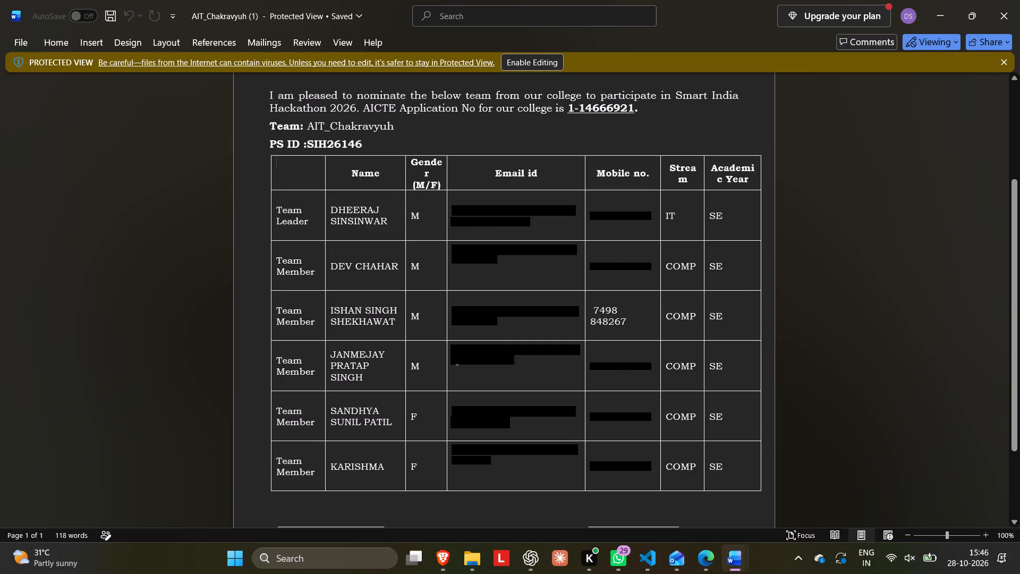
scroll(458, 223, "up", 2)
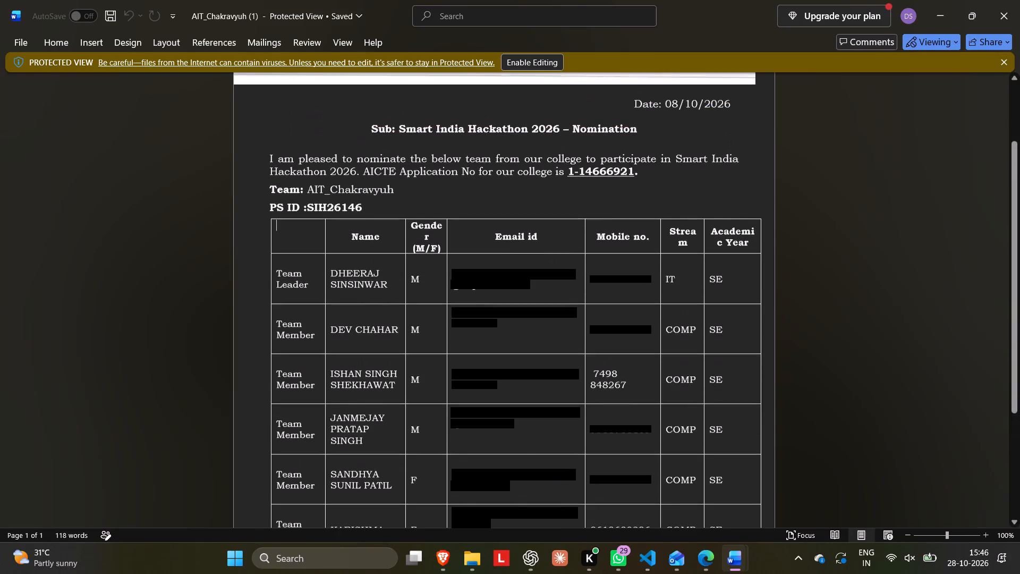
scroll(458, 223, "up", 2)
Switch from the AIT_Chakravyuh (1) letter to another open Word document.
left_click(734, 569)
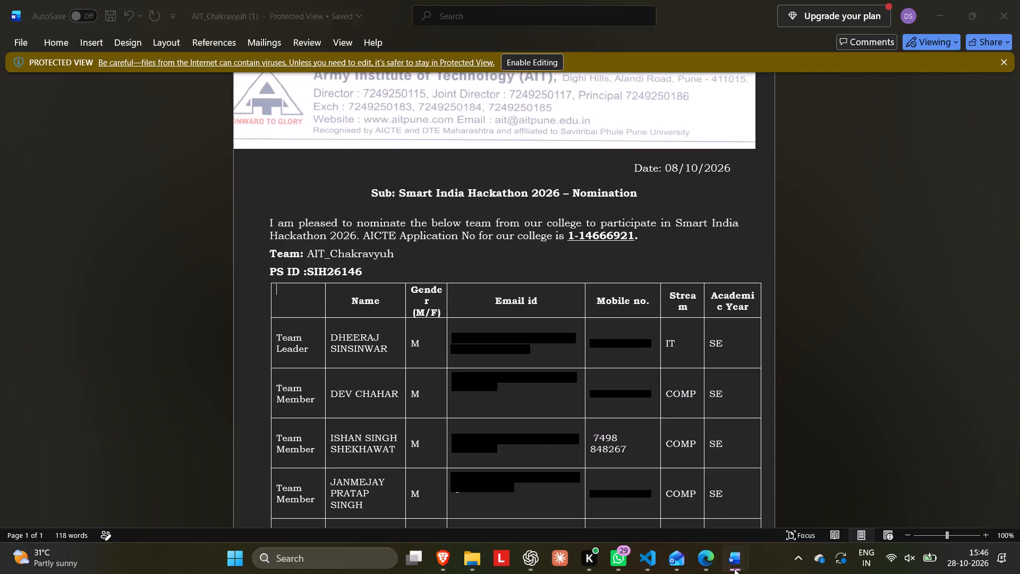